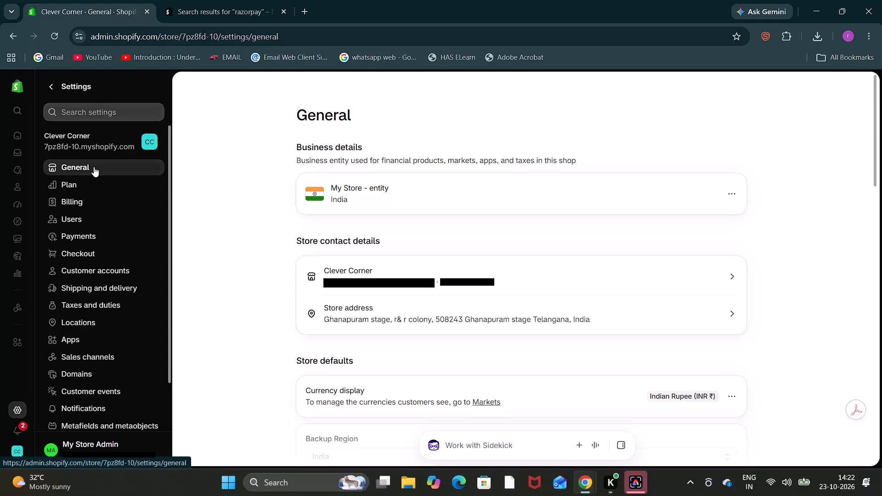
# Open the store address for editing and replace the Address entry by picking the suggestion Hyderabad, Telangana, India.
pyautogui.scroll(-1, 297, 320)
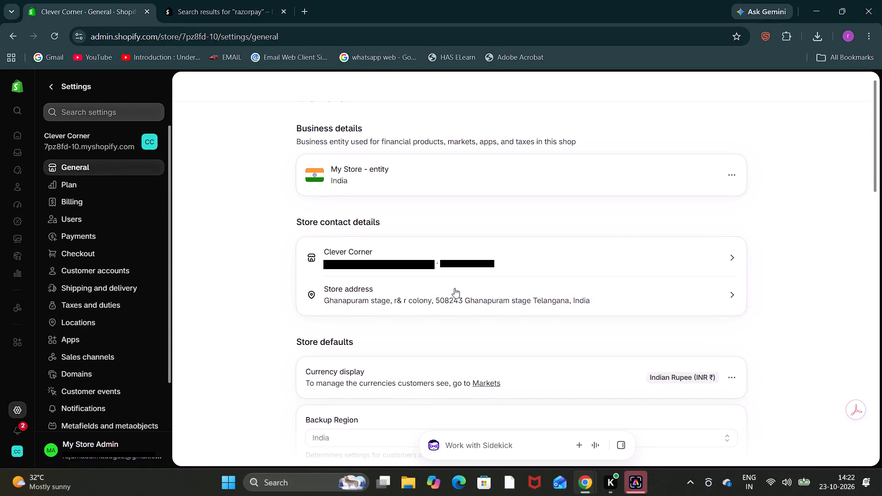
pyautogui.click(712, 299)
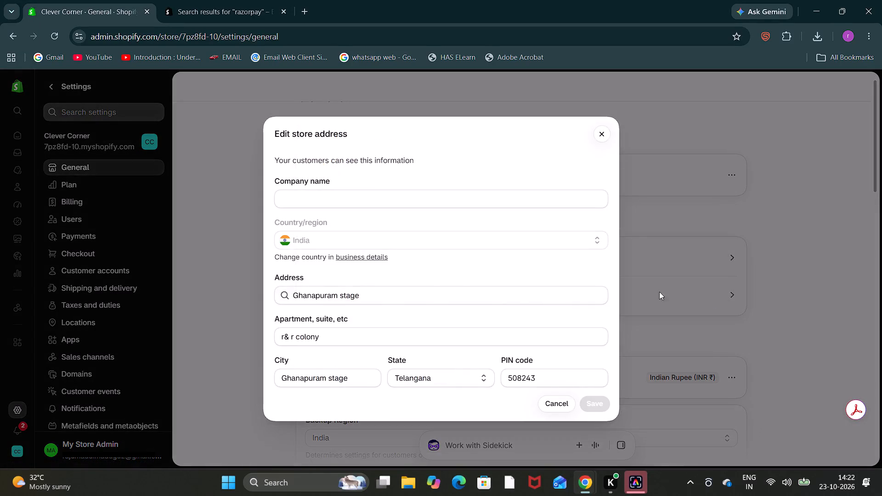
pyautogui.moveTo(470, 293); pyautogui.dragTo(273, 296)
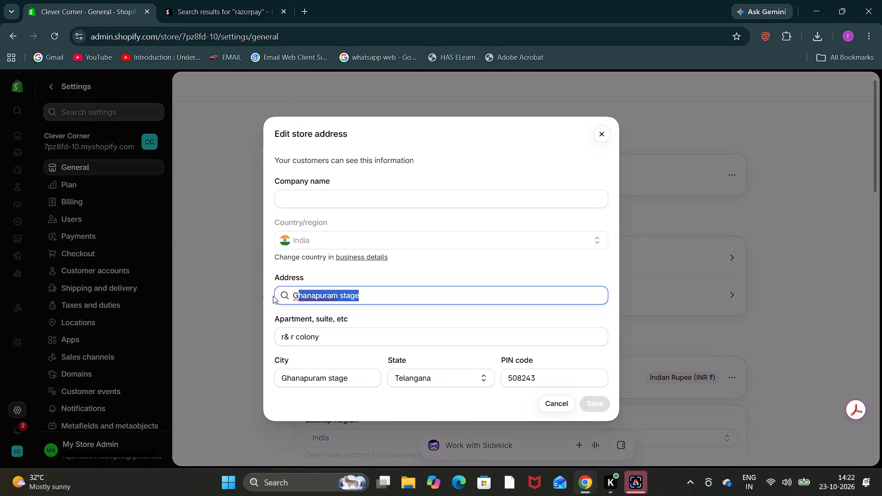
pyautogui.moveTo(273, 296); pyautogui.dragTo(269, 295)
pyautogui.press('BackSpace')
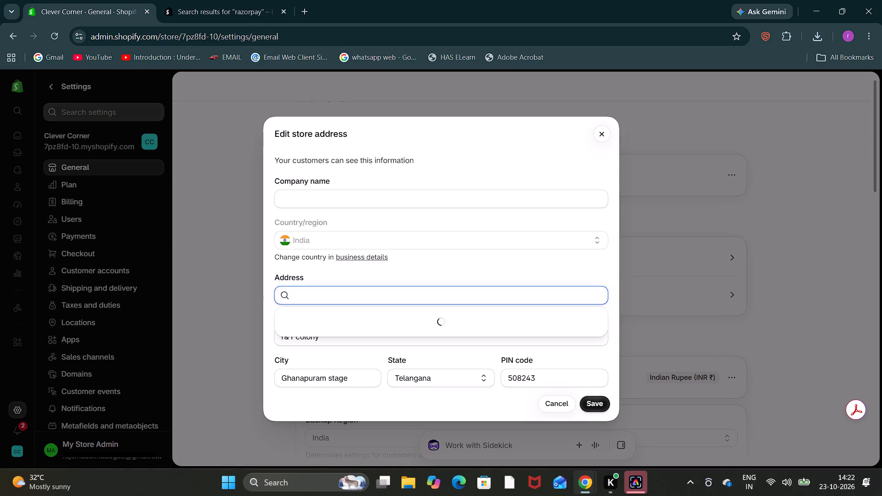
pyautogui.write('hy')
pyautogui.write('detr')
pyautogui.press('BackSpace')
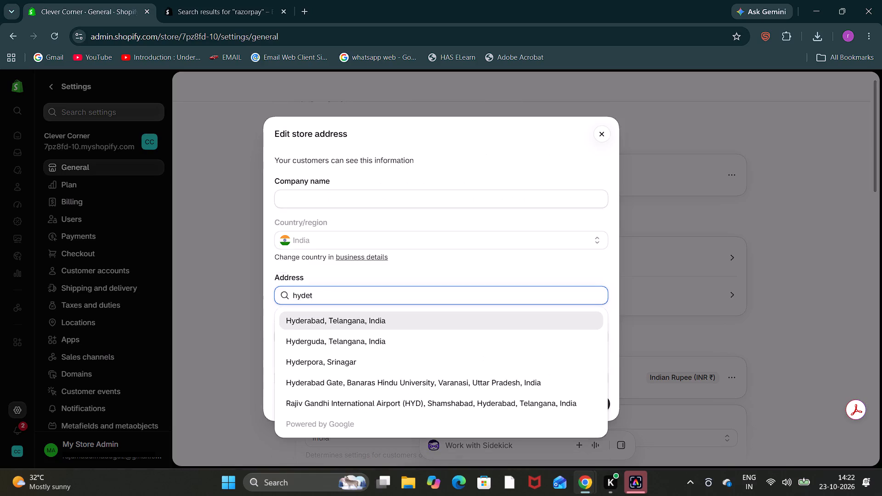
pyautogui.press('BackSpace')
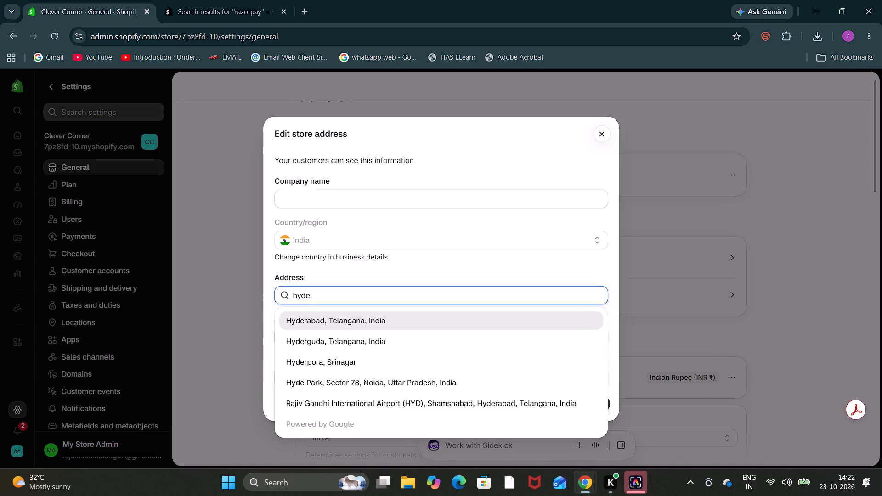
pyautogui.click(305, 325)
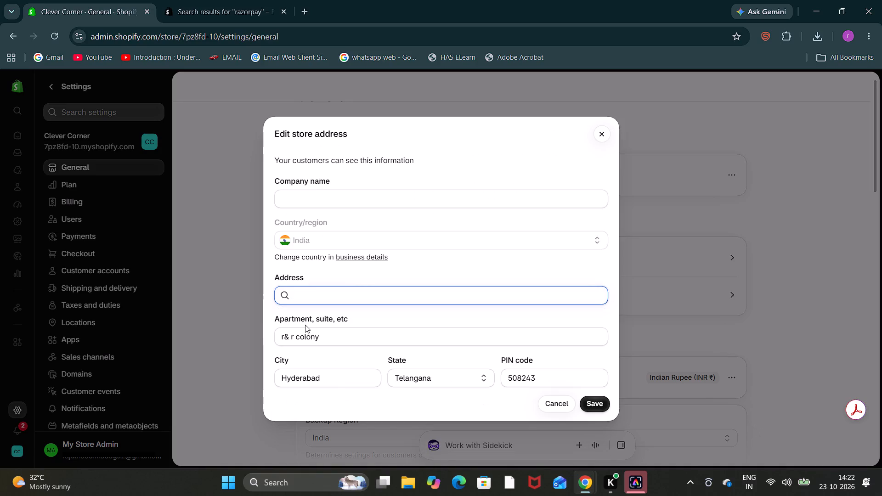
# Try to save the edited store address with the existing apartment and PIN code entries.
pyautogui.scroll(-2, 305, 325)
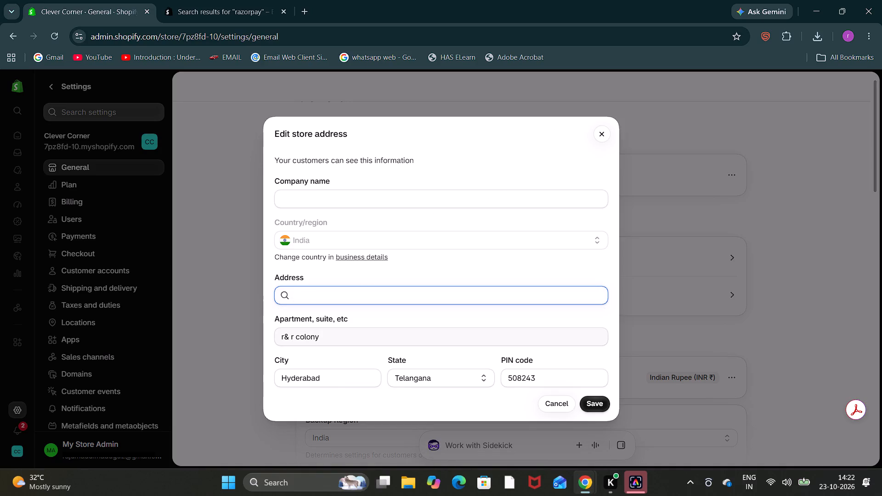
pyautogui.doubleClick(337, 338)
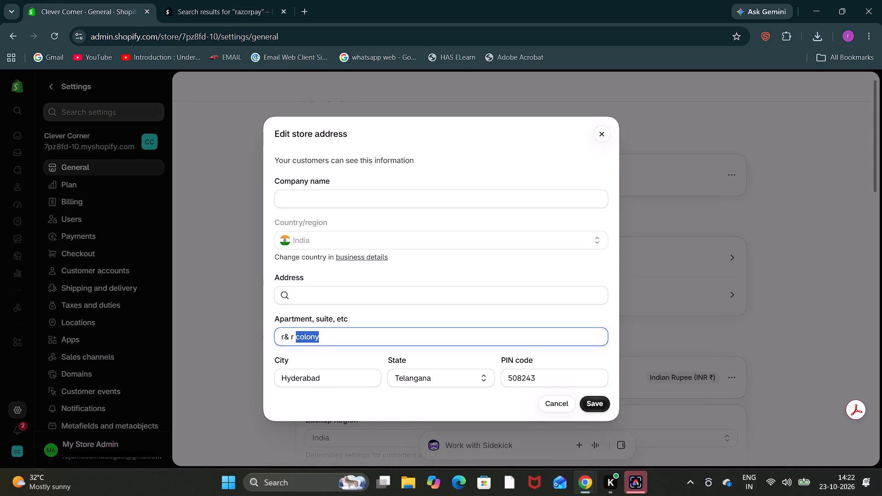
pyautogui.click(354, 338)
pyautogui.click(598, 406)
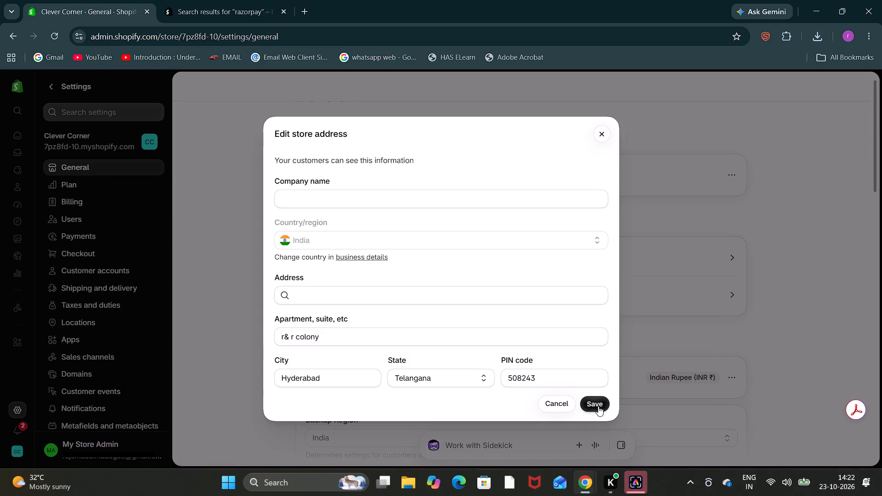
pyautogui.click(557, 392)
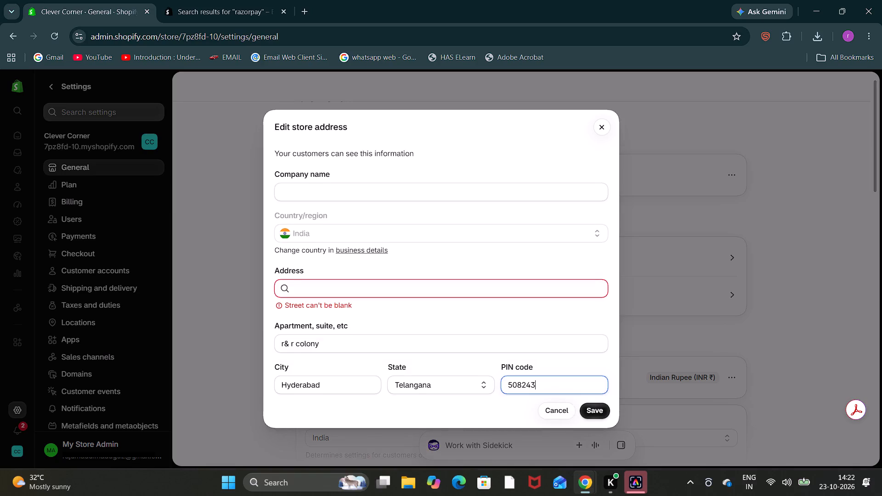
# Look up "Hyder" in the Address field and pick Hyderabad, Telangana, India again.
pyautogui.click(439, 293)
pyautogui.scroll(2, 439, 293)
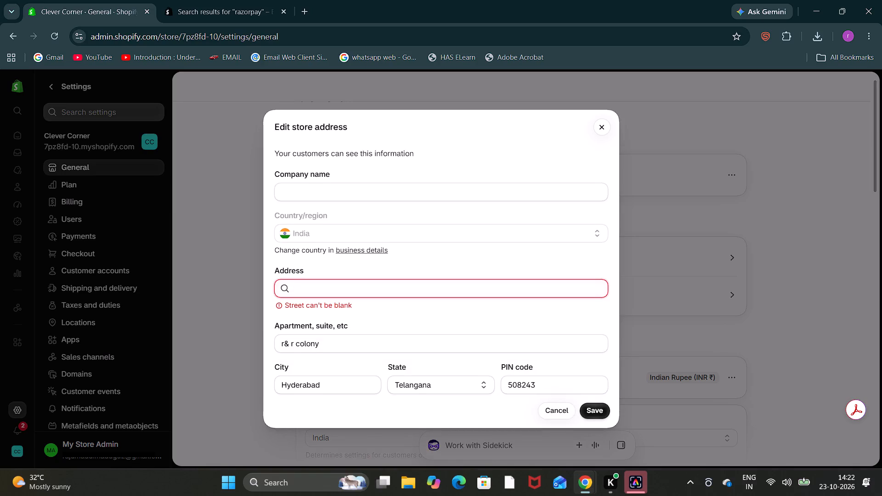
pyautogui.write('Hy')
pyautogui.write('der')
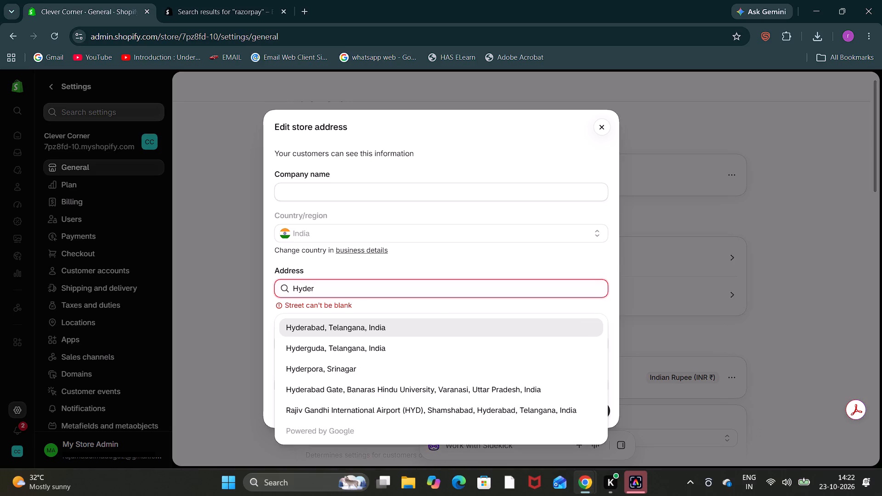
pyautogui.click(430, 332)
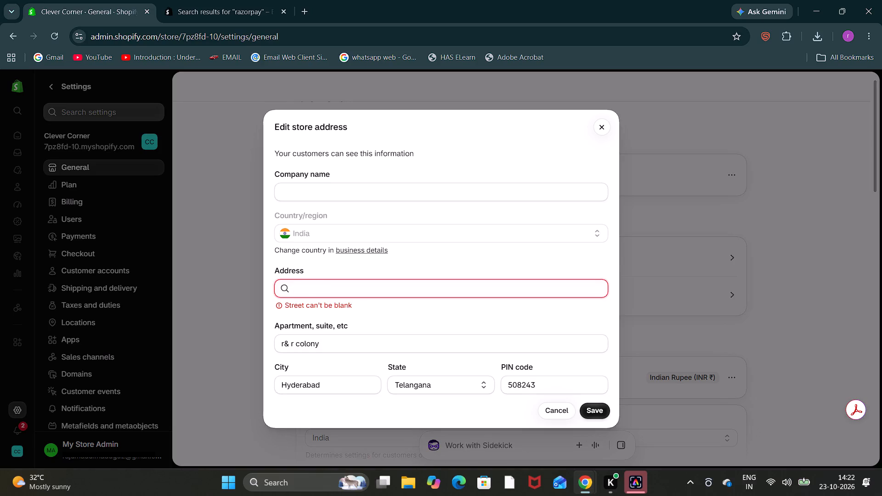
# Clear the apartment and suite entry of the store address.
pyautogui.click(457, 347)
pyautogui.moveTo(457, 347); pyautogui.dragTo(356, 338)
pyautogui.click(356, 338)
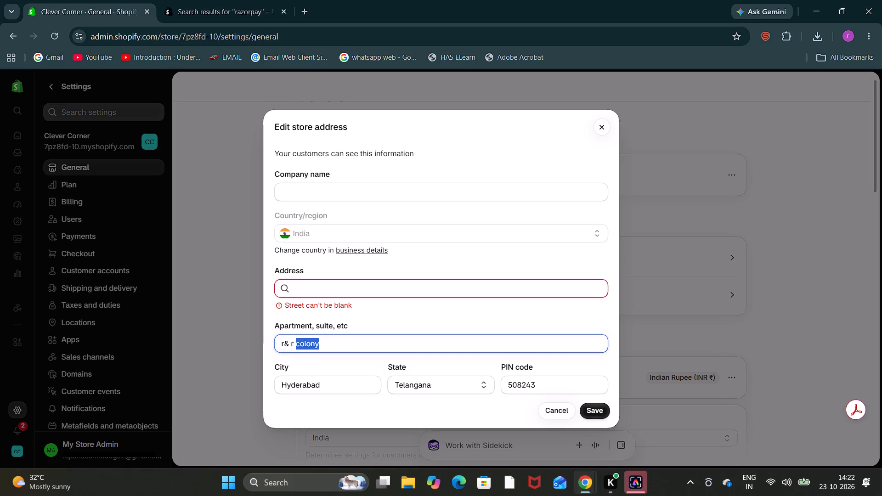
pyautogui.moveTo(356, 338); pyautogui.dragTo(297, 344)
pyautogui.press('BackSpace')
pyautogui.press('BackSpace')
pyautogui.press('BackSpace')
pyautogui.press('BackSpace')
pyautogui.press('BackSpace')
pyautogui.press('BackSpace')
pyautogui.press('BackSpace')
# Clear the PIN code of the store address.
pyautogui.click(554, 379)
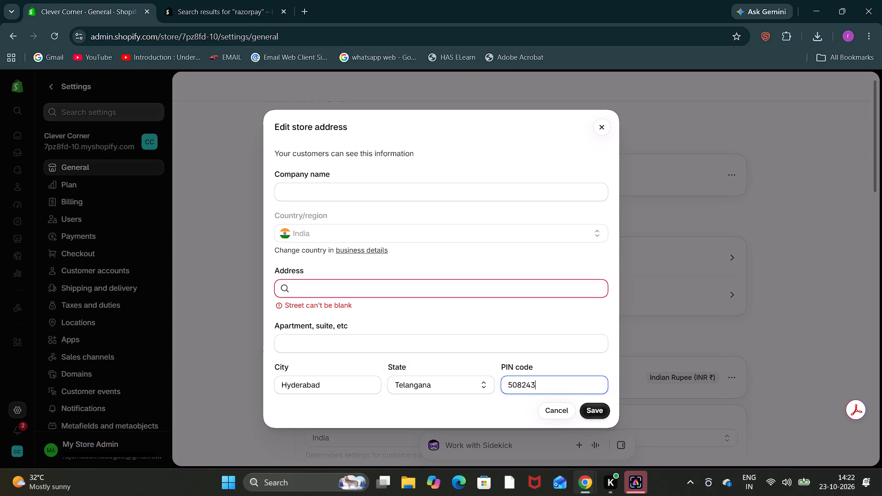
pyautogui.press('BackSpace')
pyautogui.press('BackSpace')
pyautogui.press('BackSpace')
pyautogui.press('BackSpace')
pyautogui.press('BackSpace')
pyautogui.press('BackSpace')
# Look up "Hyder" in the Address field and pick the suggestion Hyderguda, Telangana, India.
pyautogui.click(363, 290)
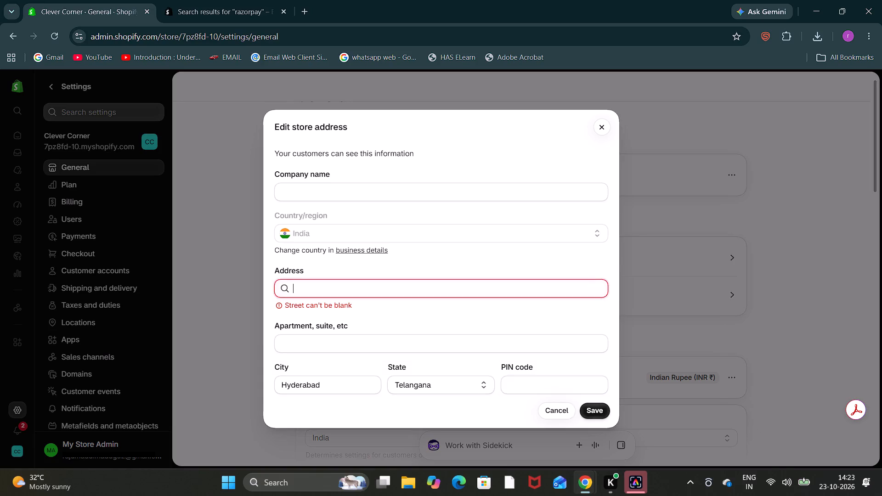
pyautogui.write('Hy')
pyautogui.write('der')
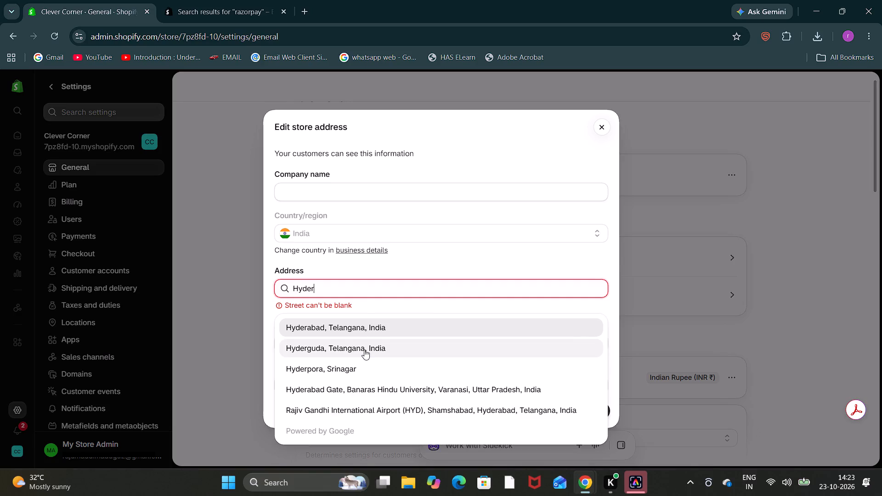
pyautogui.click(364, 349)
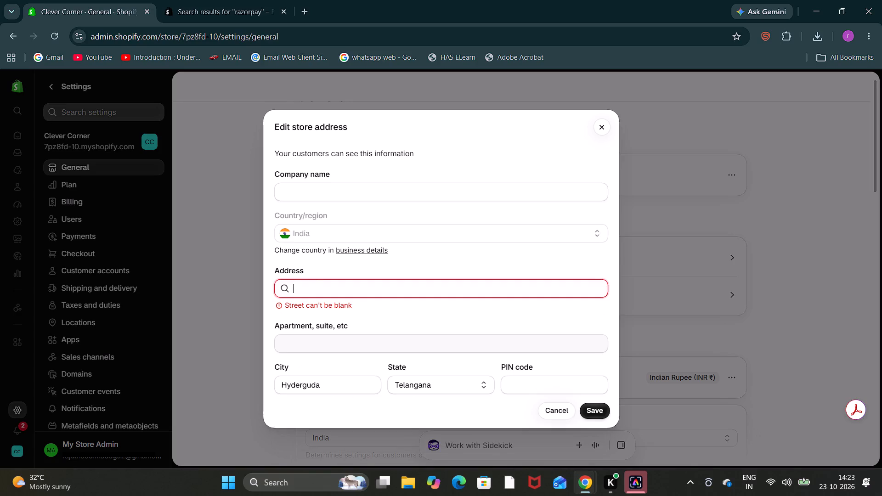
# Look up "Hyder" in the Address field and pick Hyderabad, Telangana, India to set the city to Hyderabad.
pyautogui.click(379, 290)
pyautogui.write('Hy')
pyautogui.write('der')
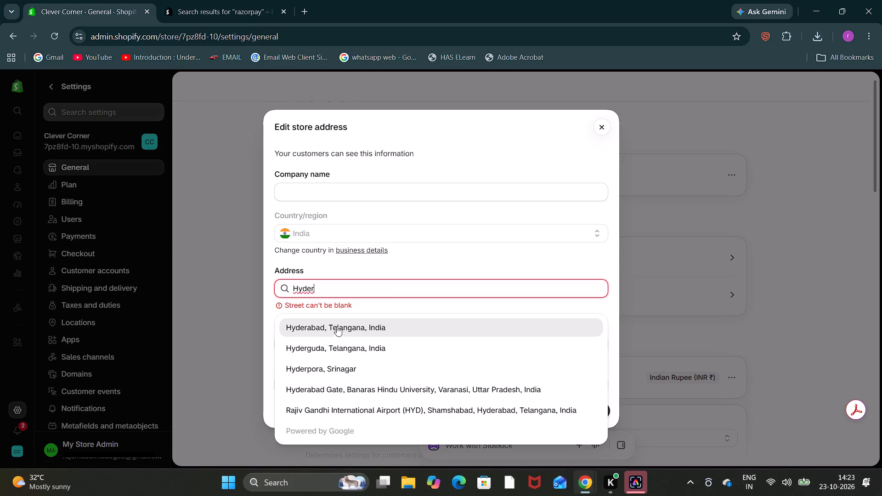
pyautogui.click(336, 328)
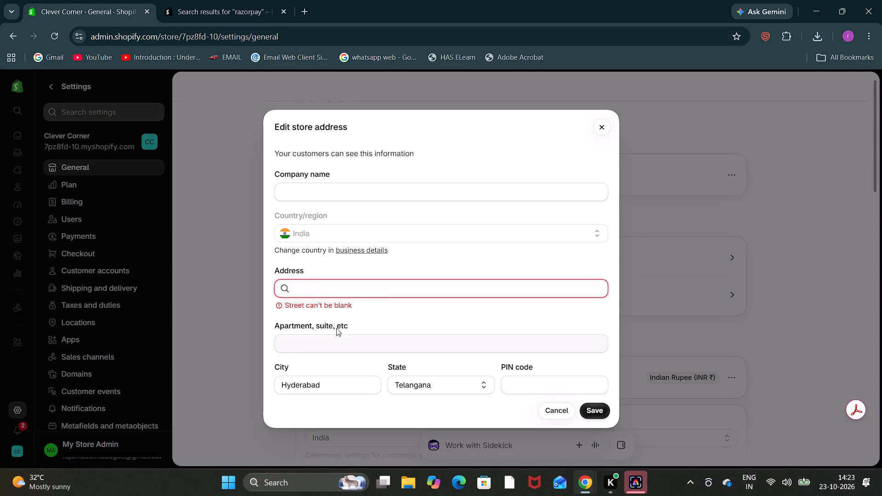
pyautogui.click(363, 339)
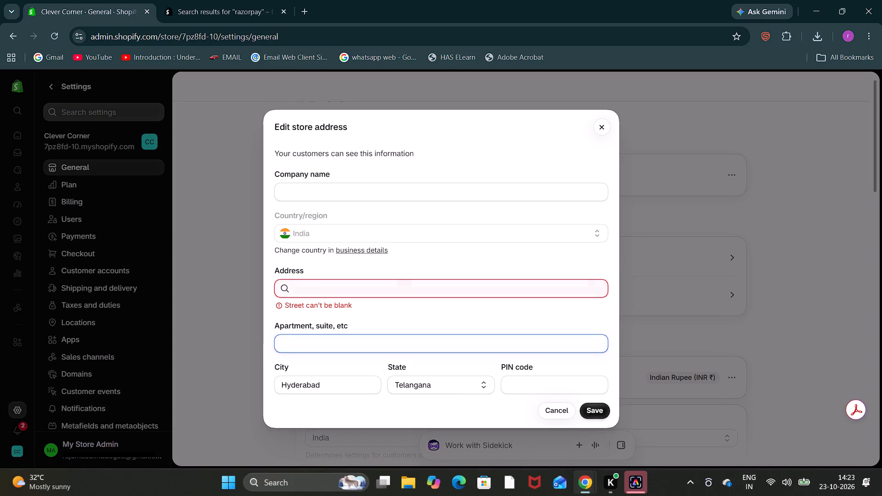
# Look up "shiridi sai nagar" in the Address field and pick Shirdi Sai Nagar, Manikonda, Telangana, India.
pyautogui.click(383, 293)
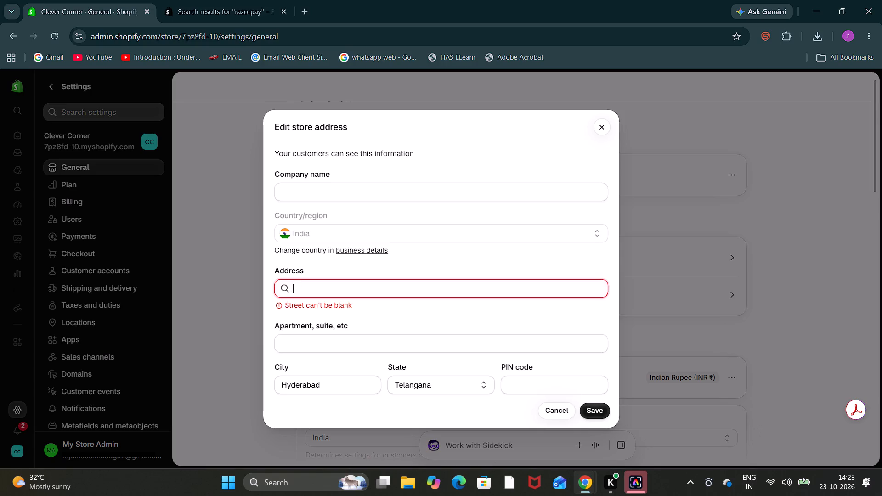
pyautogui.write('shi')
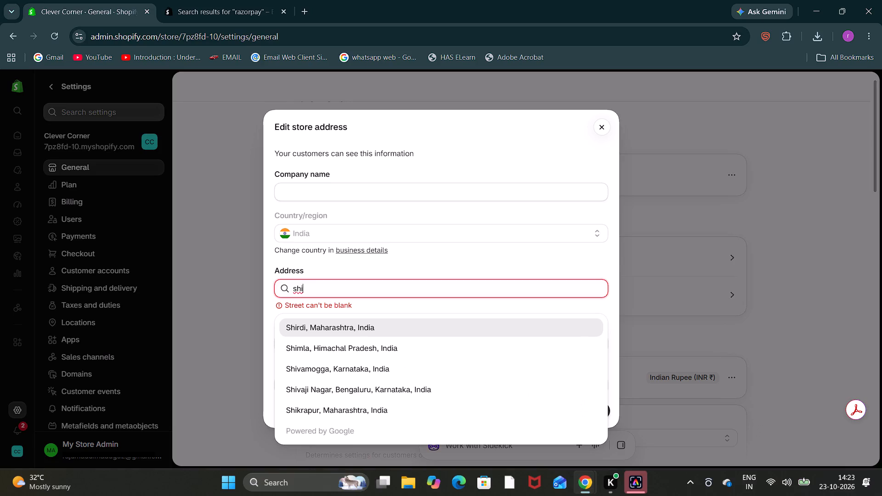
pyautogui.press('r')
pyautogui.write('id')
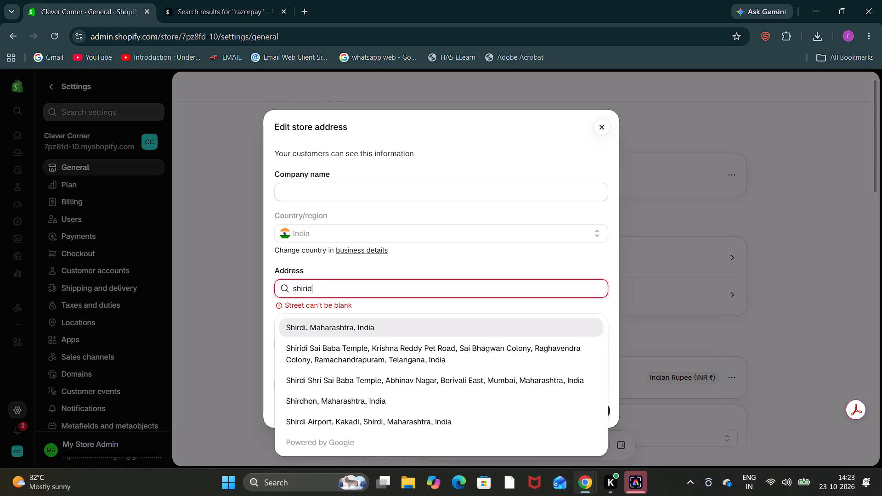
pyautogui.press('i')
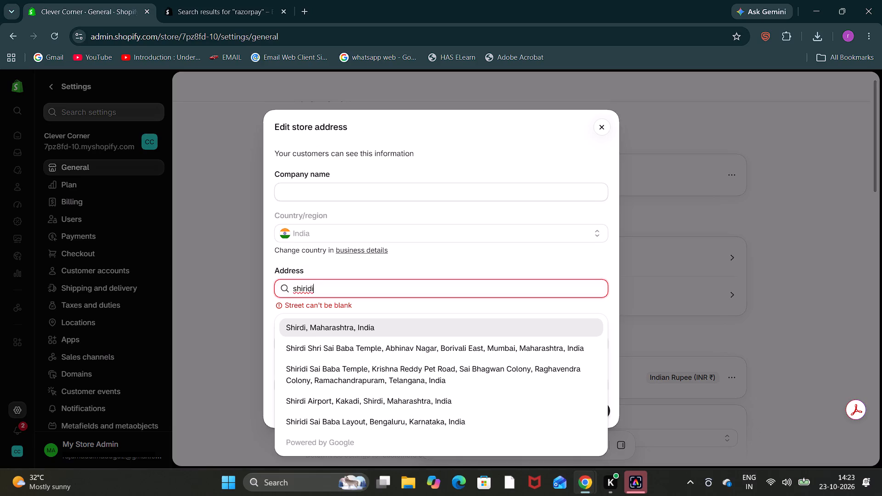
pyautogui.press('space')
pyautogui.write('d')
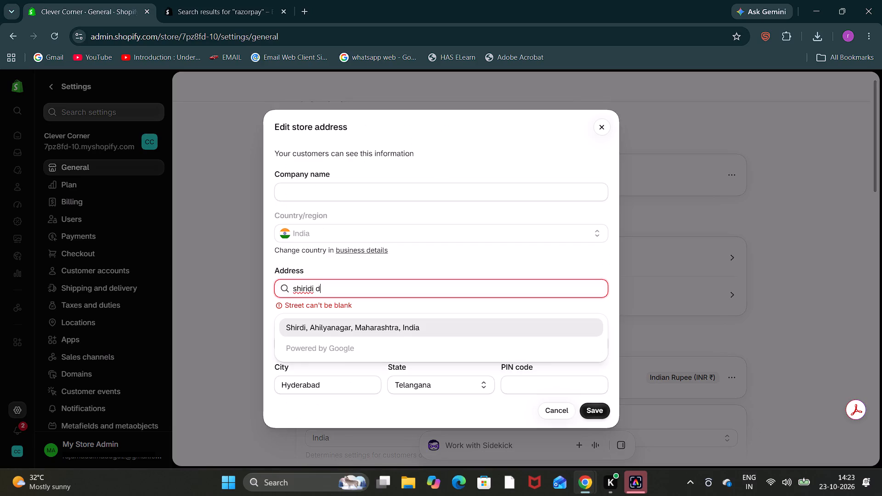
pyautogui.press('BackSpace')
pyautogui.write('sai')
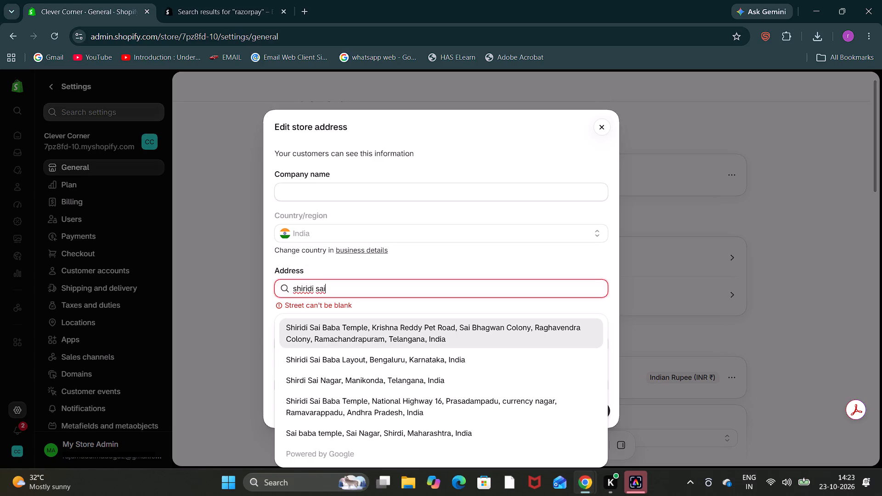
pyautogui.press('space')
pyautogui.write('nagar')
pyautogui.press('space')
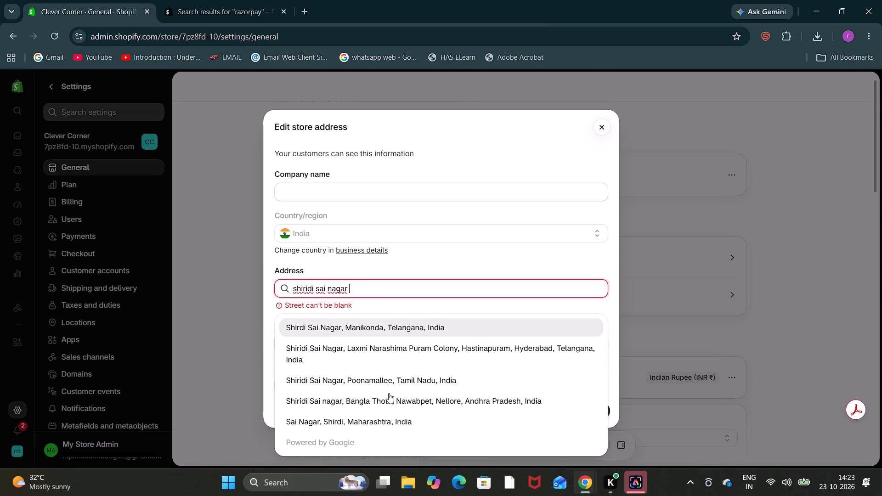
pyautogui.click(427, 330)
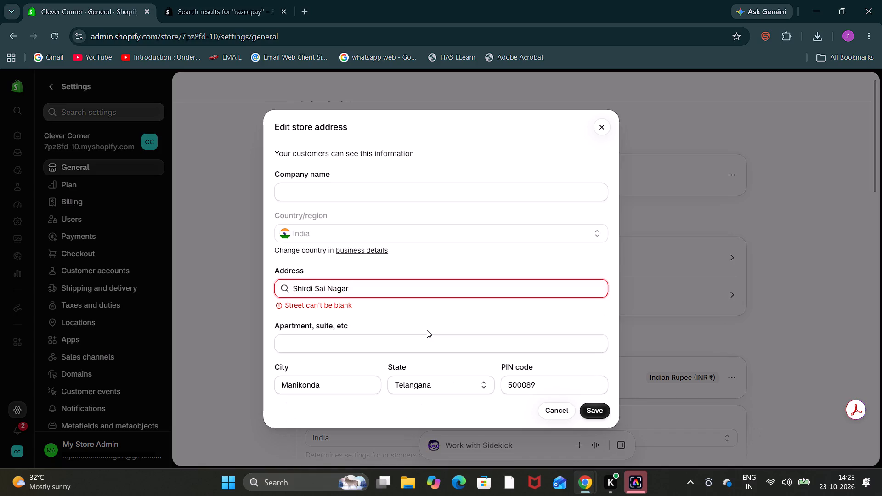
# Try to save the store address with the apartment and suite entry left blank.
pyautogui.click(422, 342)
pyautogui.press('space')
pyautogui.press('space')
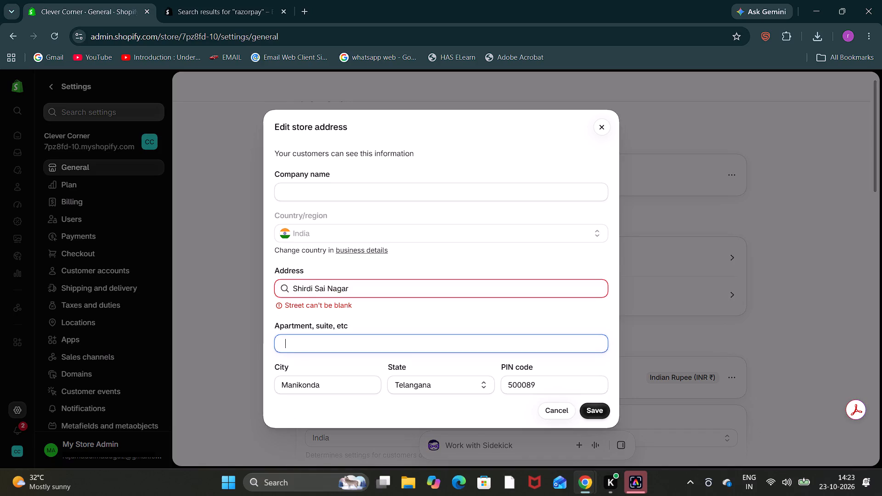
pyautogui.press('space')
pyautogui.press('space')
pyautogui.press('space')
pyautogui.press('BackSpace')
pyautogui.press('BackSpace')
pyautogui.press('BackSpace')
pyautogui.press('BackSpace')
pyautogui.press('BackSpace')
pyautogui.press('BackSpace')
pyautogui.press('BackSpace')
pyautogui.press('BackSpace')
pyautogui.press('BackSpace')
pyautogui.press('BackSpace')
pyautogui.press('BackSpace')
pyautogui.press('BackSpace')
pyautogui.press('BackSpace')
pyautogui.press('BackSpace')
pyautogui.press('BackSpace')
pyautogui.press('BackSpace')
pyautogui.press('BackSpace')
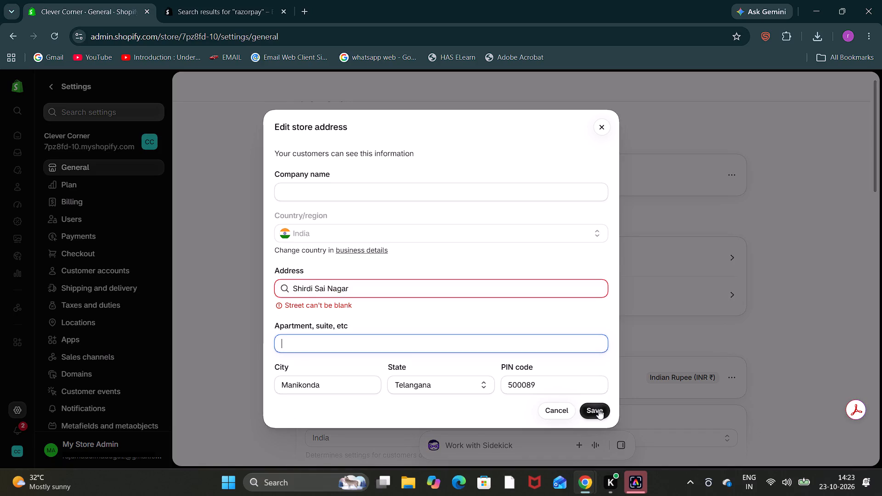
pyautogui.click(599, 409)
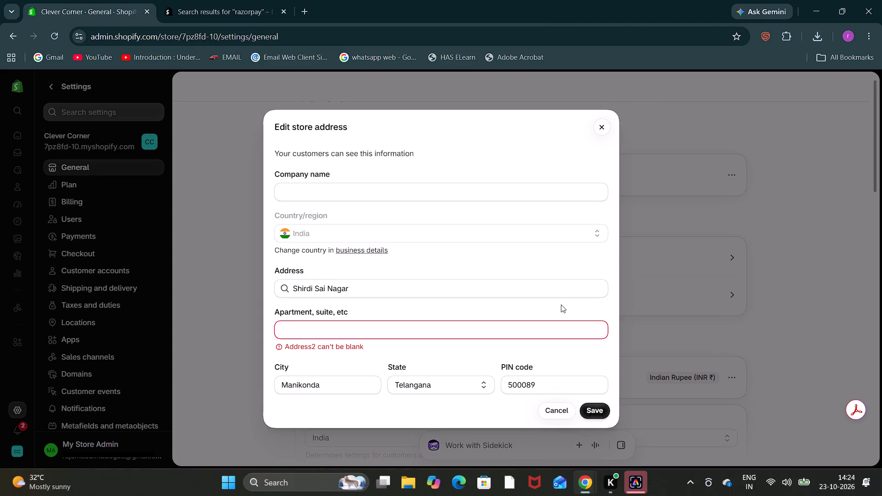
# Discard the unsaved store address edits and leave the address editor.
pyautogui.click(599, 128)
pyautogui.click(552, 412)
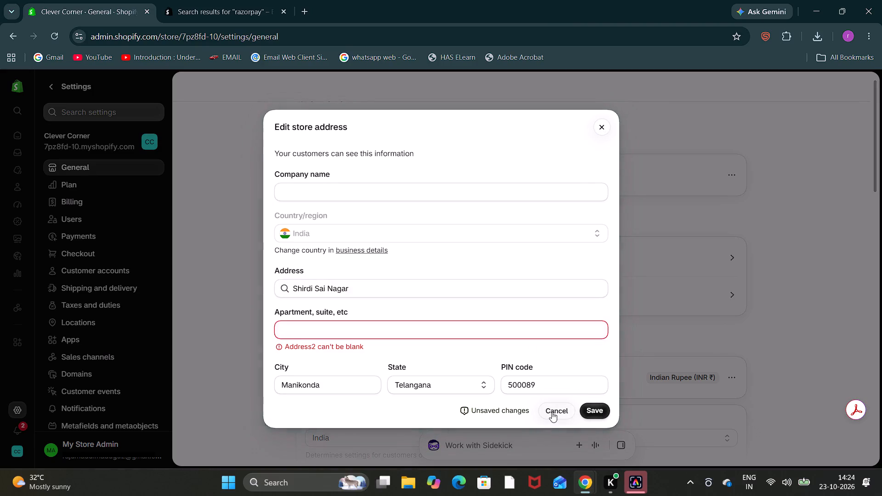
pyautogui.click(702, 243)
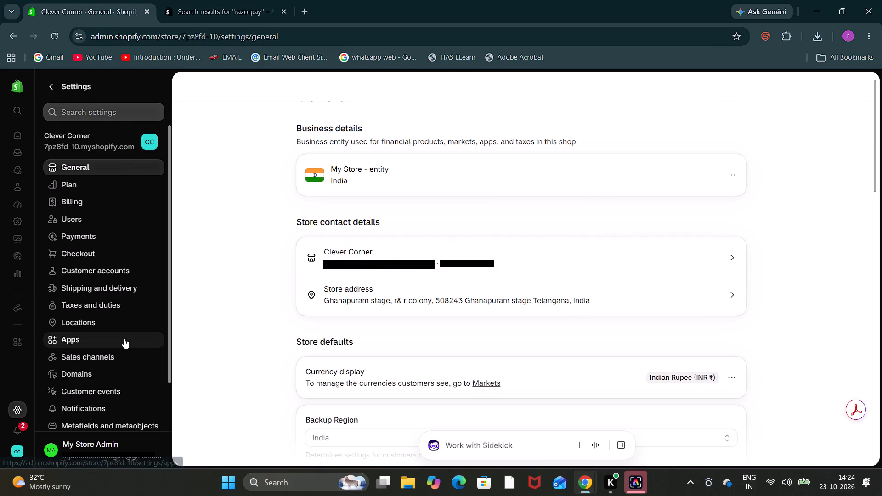
# Look through the settings categories and the general settings, including store defaults, order ID format and order processing.
pyautogui.scroll(-1, 124, 338)
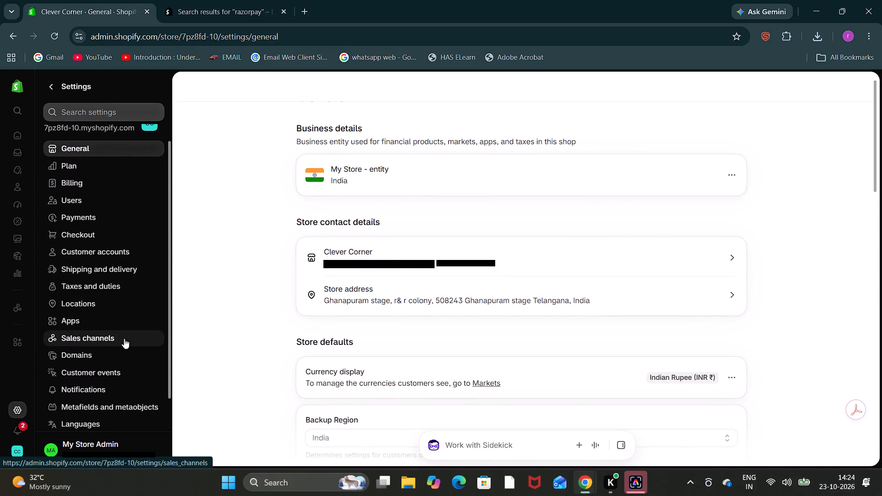
pyautogui.scroll(-3, 124, 338)
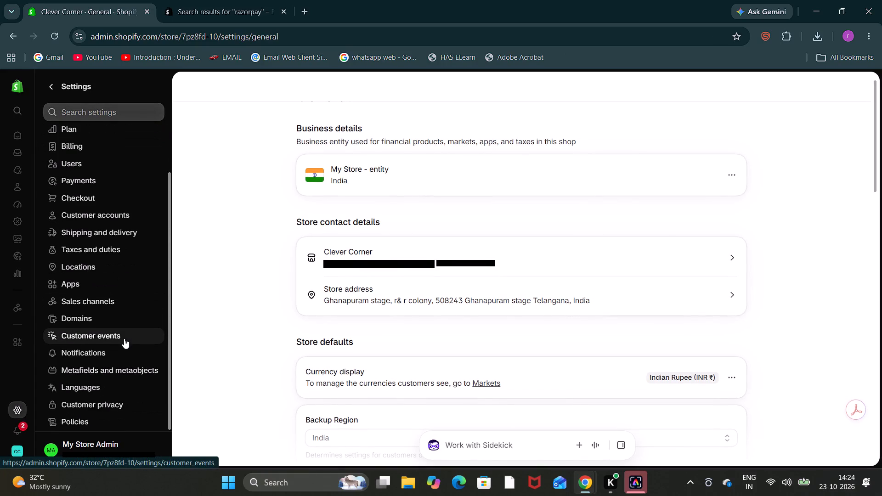
pyautogui.scroll(-1, 124, 338)
pyautogui.scroll(-1, 282, 334)
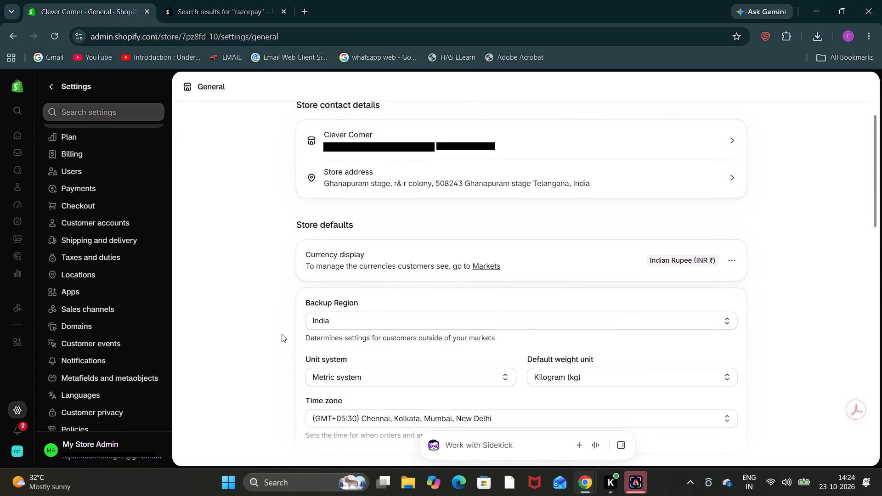
pyautogui.scroll(-3, 282, 334)
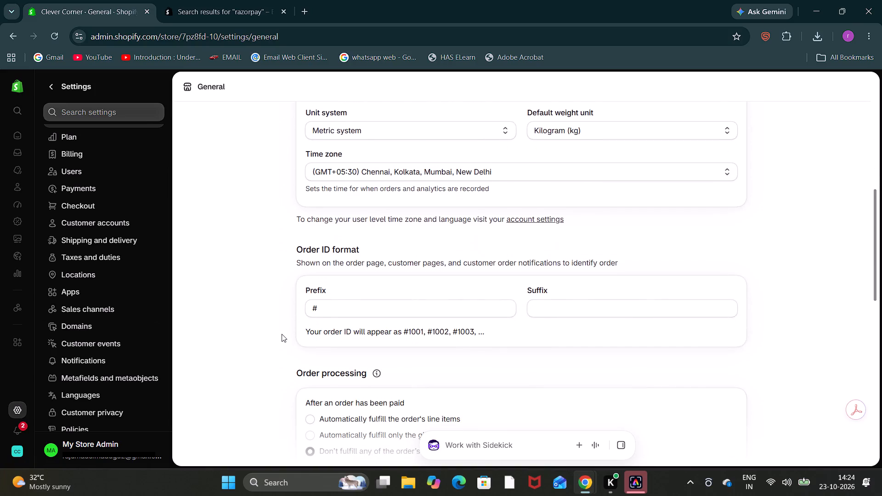
pyautogui.scroll(-3, 282, 334)
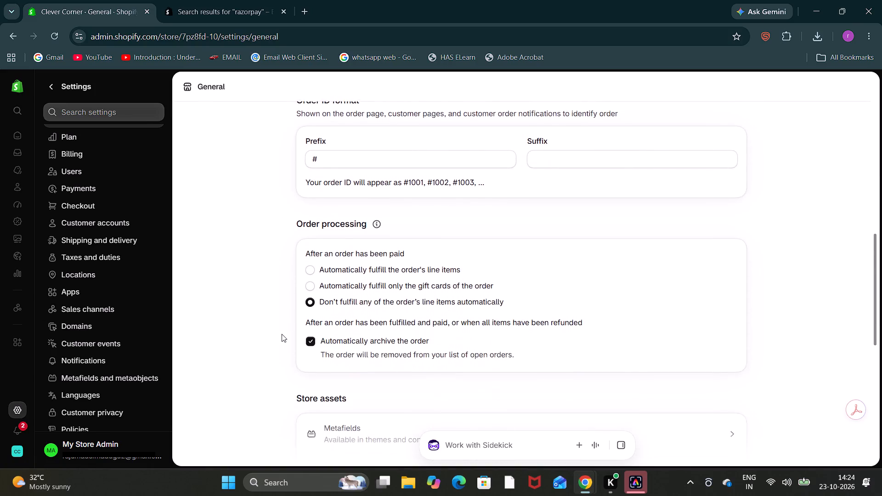
pyautogui.scroll(-1, 282, 334)
pyautogui.scroll(8, 282, 334)
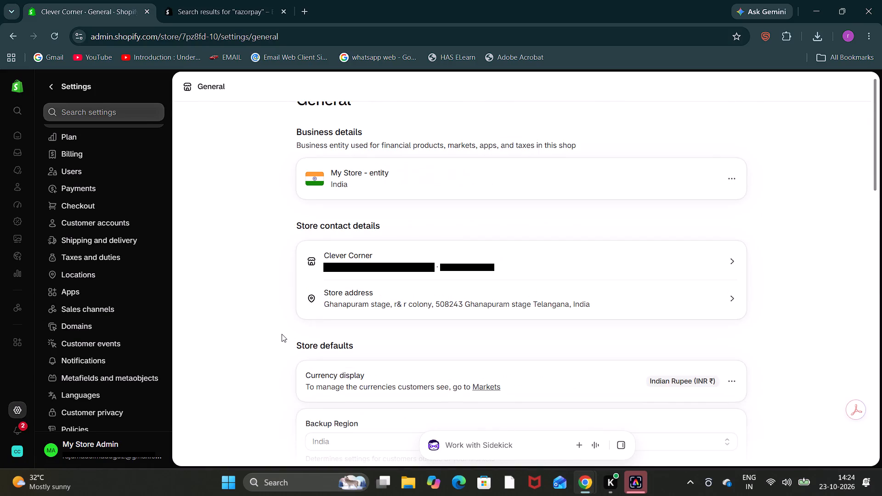
# Leave the settings for the store home and check the Products page.
pyautogui.click(15, 133)
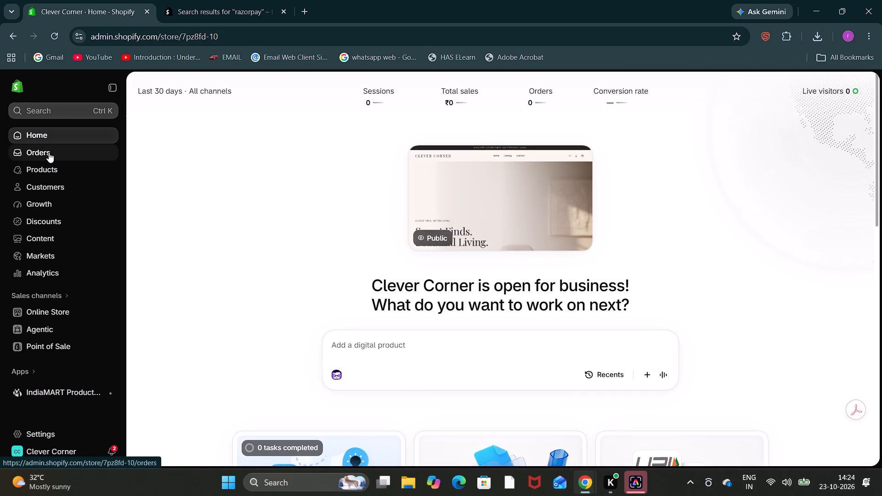
pyautogui.click(50, 164)
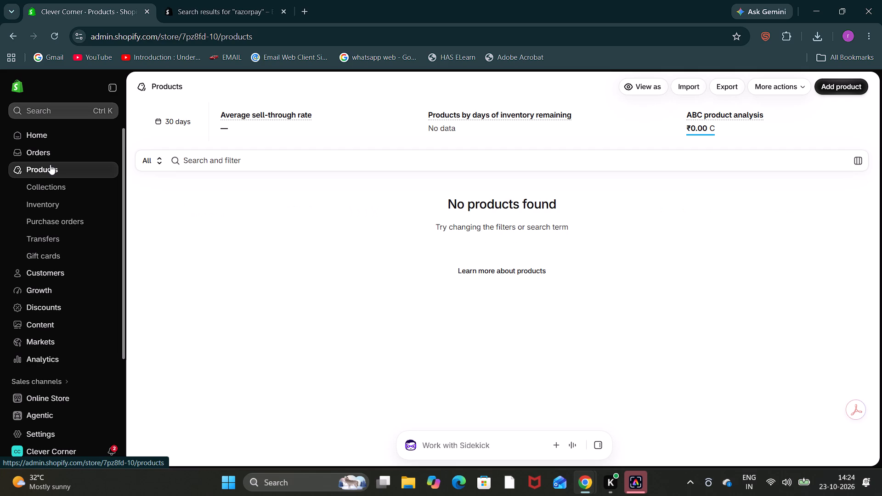
pyautogui.scroll(1, 290, 302)
pyautogui.scroll(-1, 290, 302)
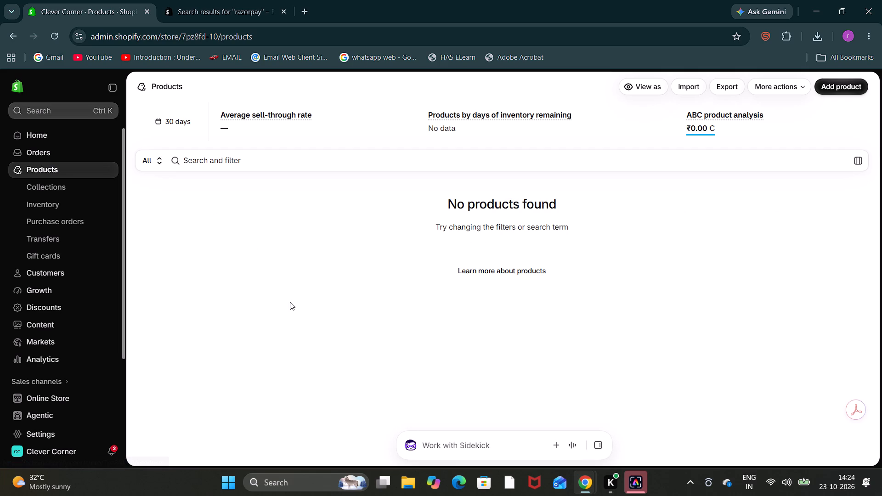
pyautogui.scroll(-1, 290, 302)
# Check the store's Orders page and its draft orders.
pyautogui.click(47, 155)
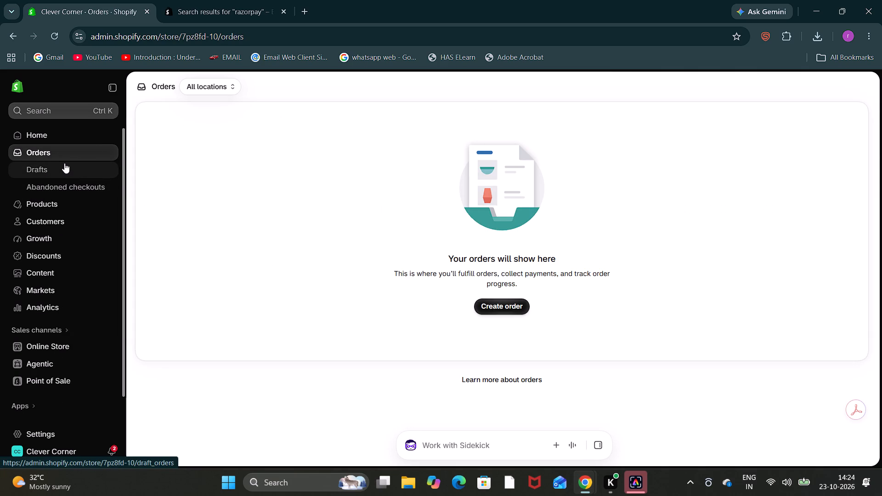
pyautogui.click(50, 166)
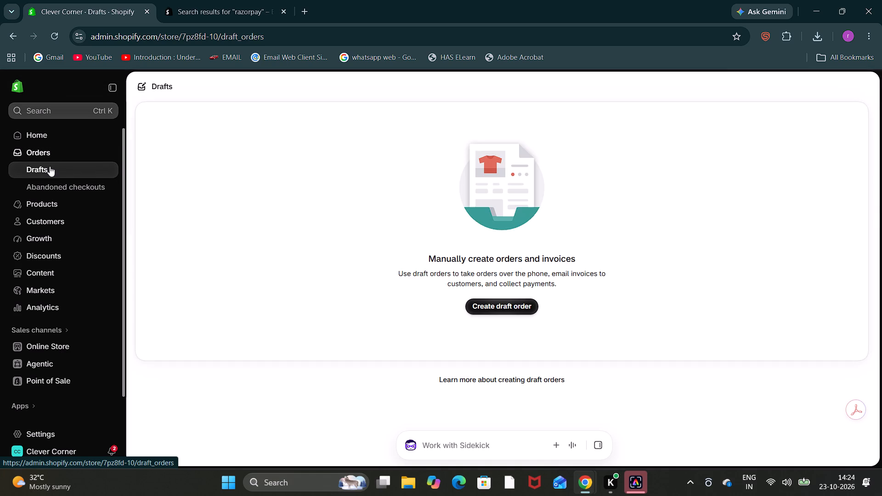
# Return to the product list and view the sales channels of the 3-in-1 Multipurpose Kitchen Soap Dispenser & Sponge Holder.
pyautogui.click(41, 205)
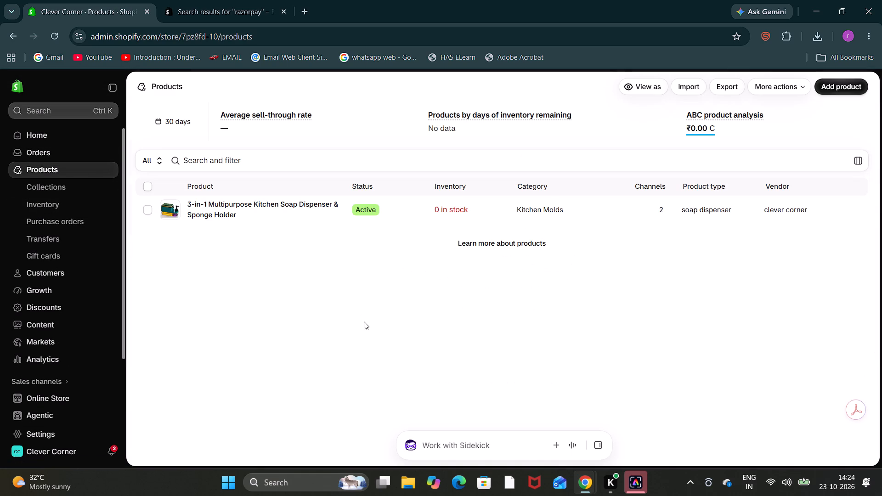
pyautogui.scroll(1, 303, 264)
pyautogui.click(664, 209)
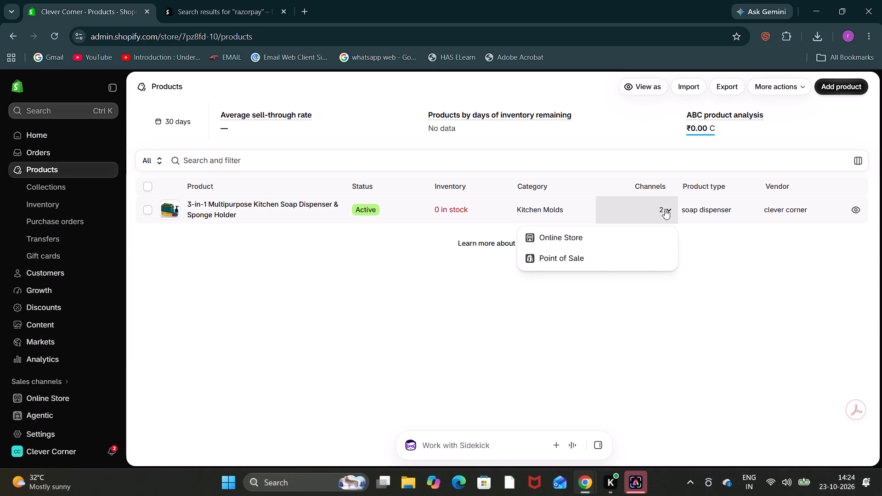
pyautogui.click(665, 208)
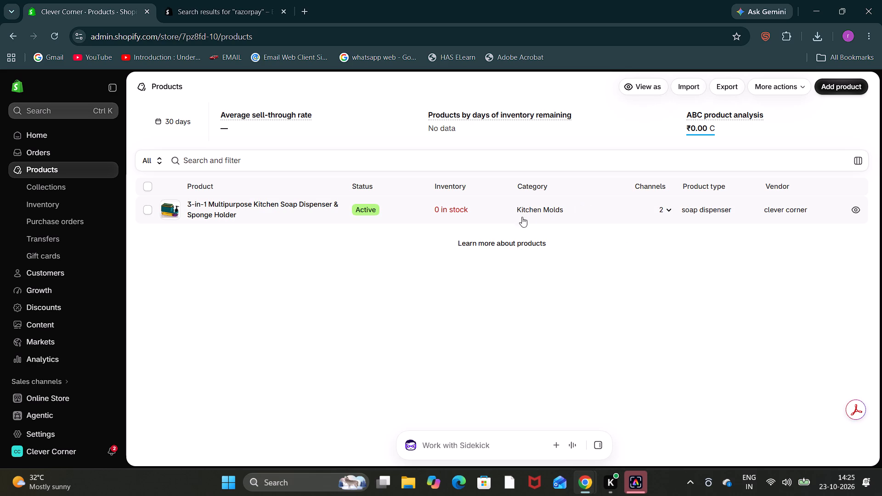
# Open the 3-in-1 Multipurpose Kitchen Soap Dispenser & Sponge Holder and review its details down to the search engine listing.
pyautogui.click(343, 204)
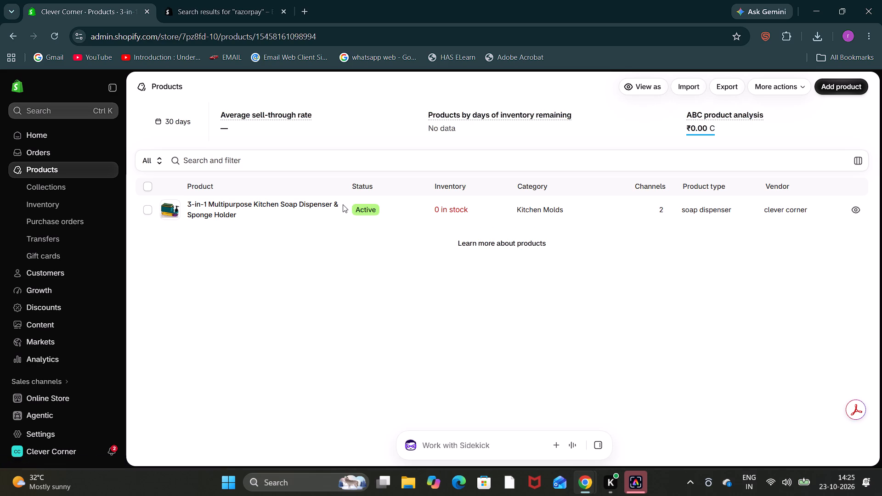
pyautogui.scroll(-2, 343, 204)
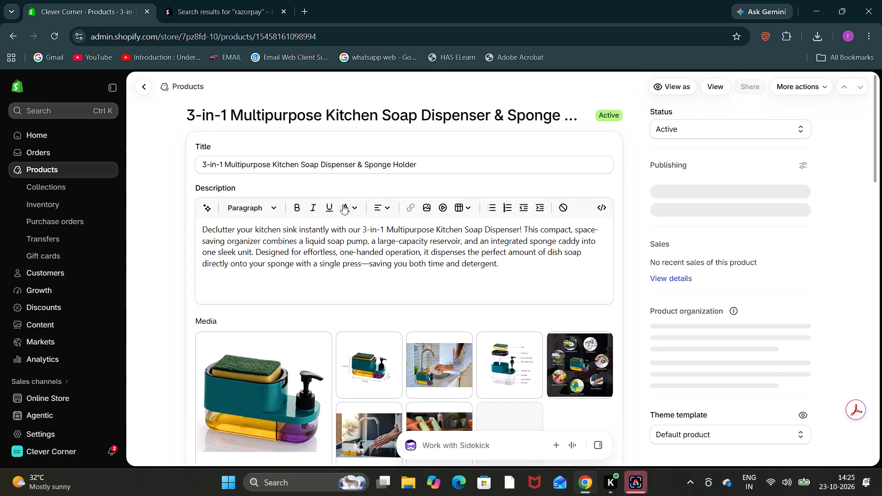
pyautogui.scroll(-6, 343, 204)
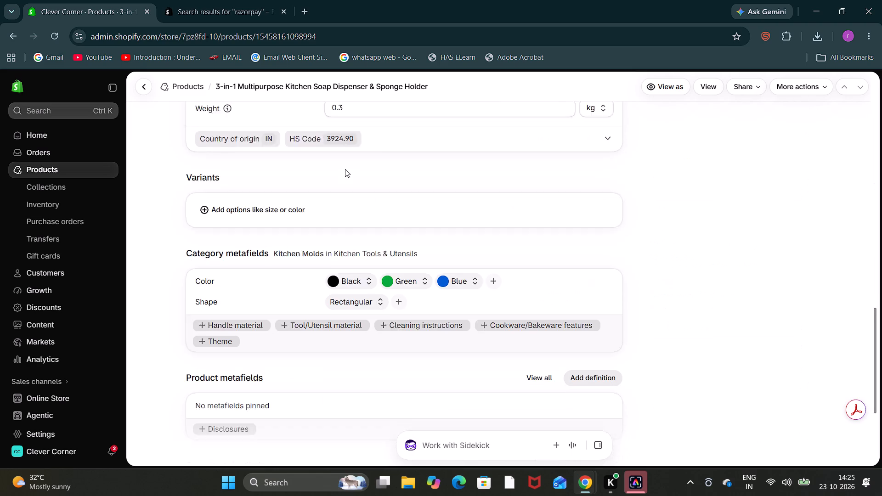
pyautogui.scroll(-1, 345, 169)
pyautogui.moveTo(196, 346); pyautogui.dragTo(318, 315)
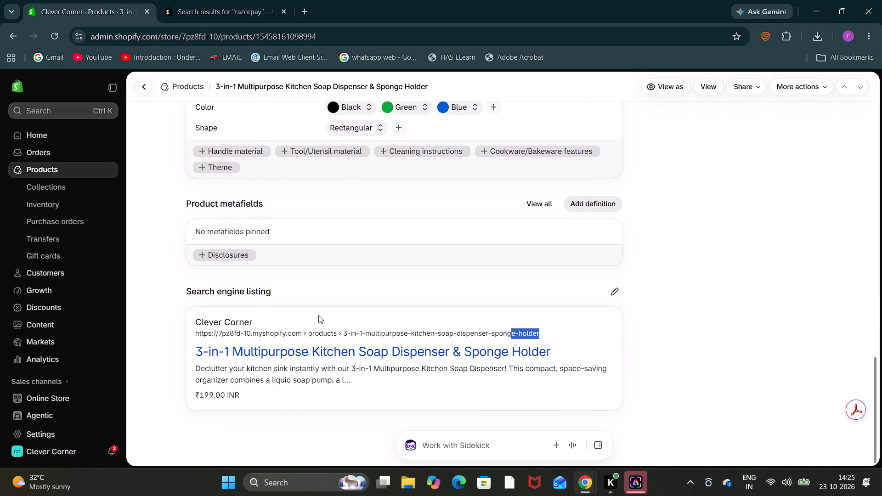
# Copy the product's web address from its search engine listing and search for it in a new browser tab.
pyautogui.moveTo(318, 315); pyautogui.dragTo(189, 331)
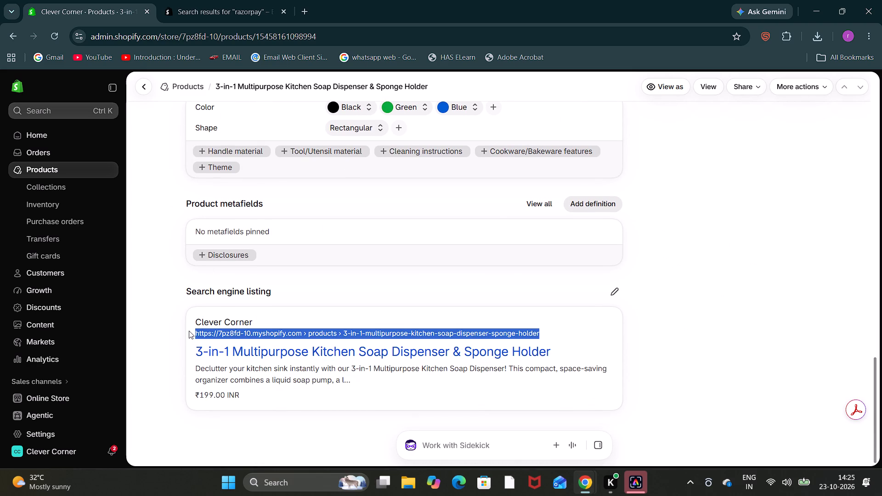
pyautogui.hotkey('ctrl', 'c')
pyautogui.click(709, 274)
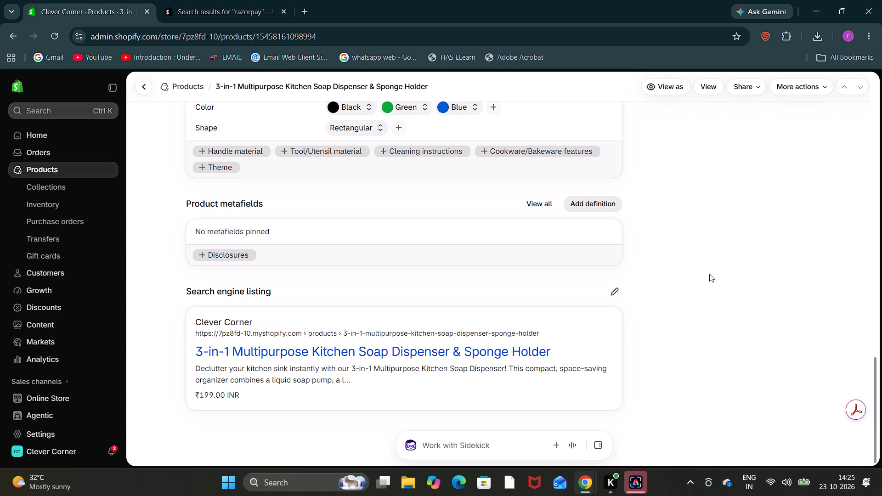
pyautogui.click(310, 0)
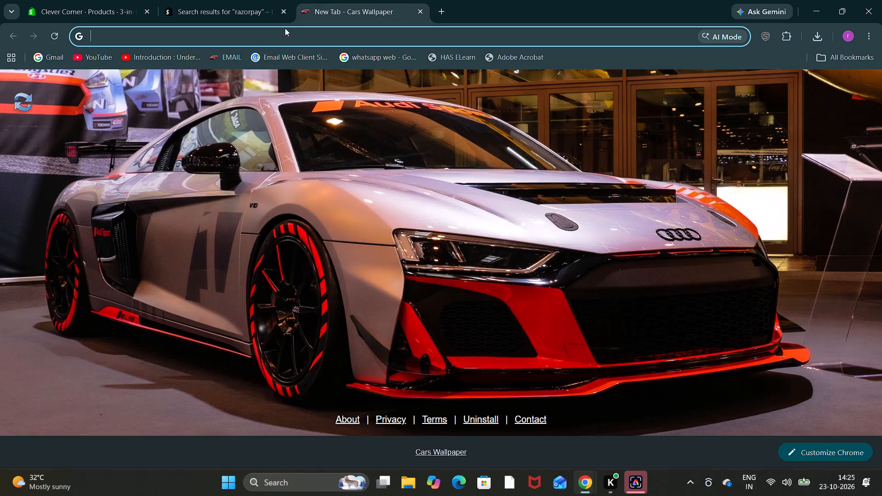
pyautogui.hotkey('ctrl', 'v')
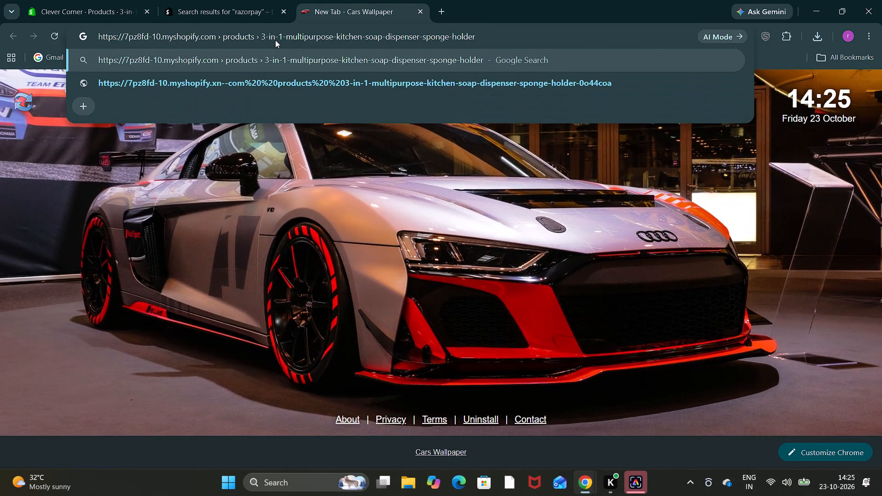
pyautogui.press('Return')
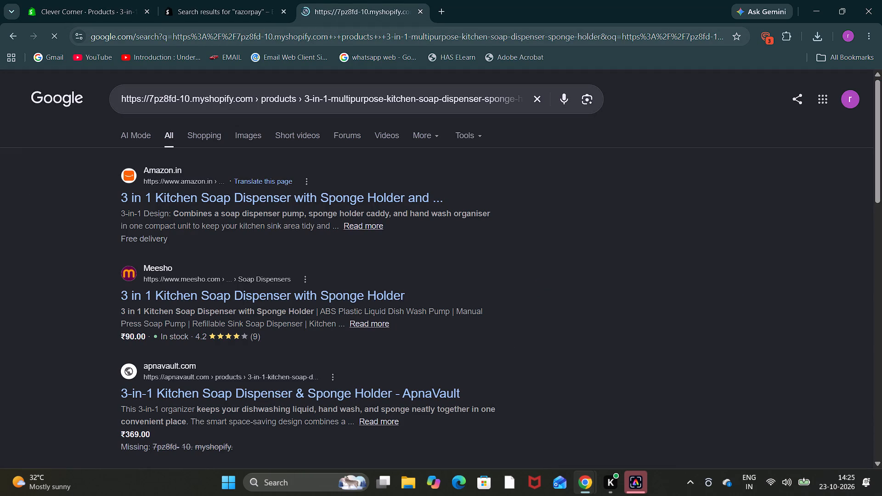
# Look through the Google results for the store's product page, clear the query and close the search tab.
pyautogui.scroll(-1, 394, 184)
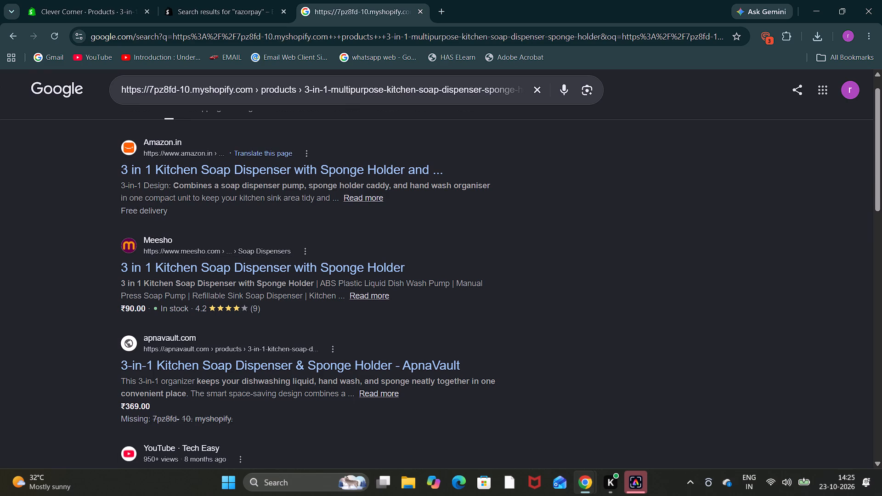
pyautogui.scroll(-5, 394, 184)
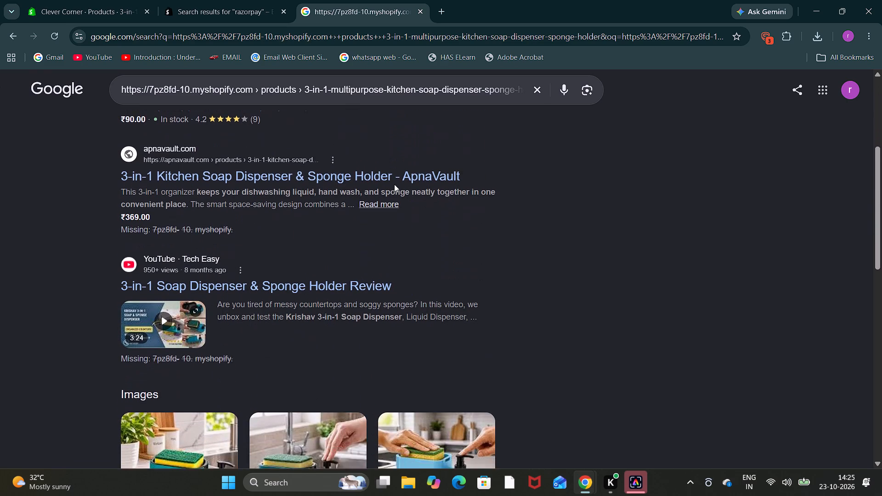
pyautogui.scroll(-7, 394, 184)
pyautogui.scroll(7, 394, 184)
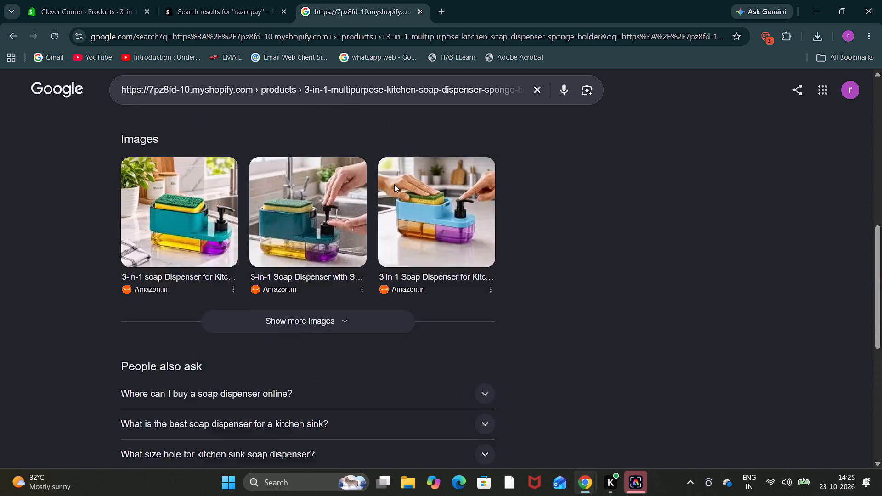
pyautogui.scroll(2, 394, 184)
pyautogui.hscroll(-3, 511, 94)
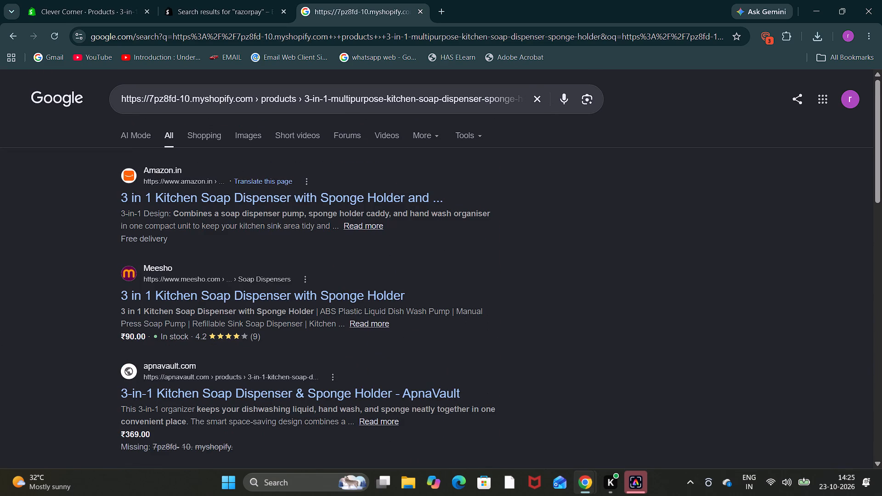
pyautogui.click(533, 93)
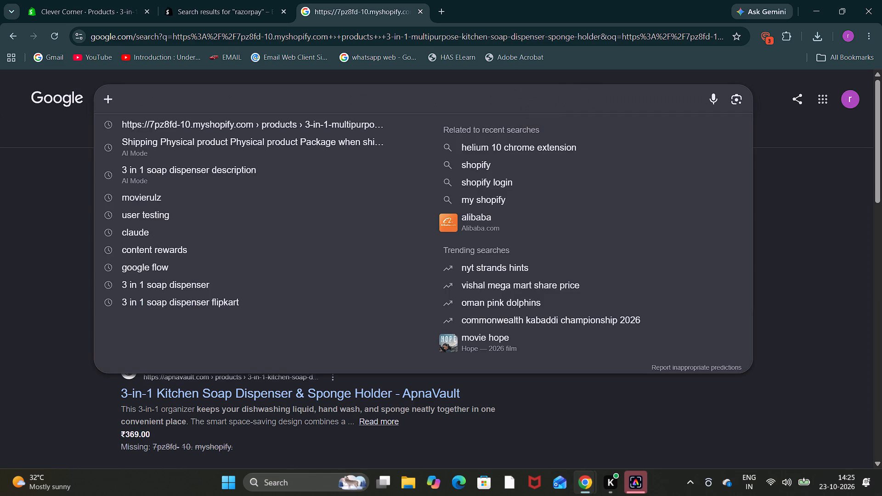
pyautogui.click(422, 8)
# Go back over the soap dispenser's product details, including its price, category and media.
pyautogui.scroll(6, 336, 235)
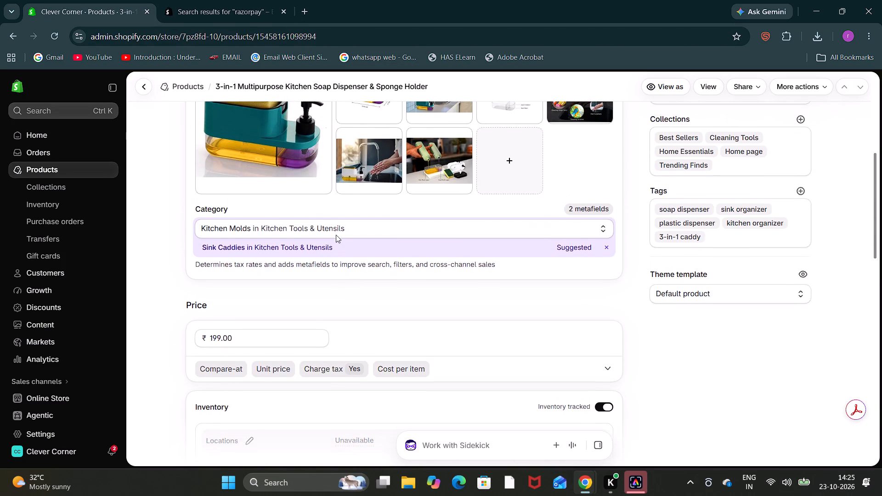
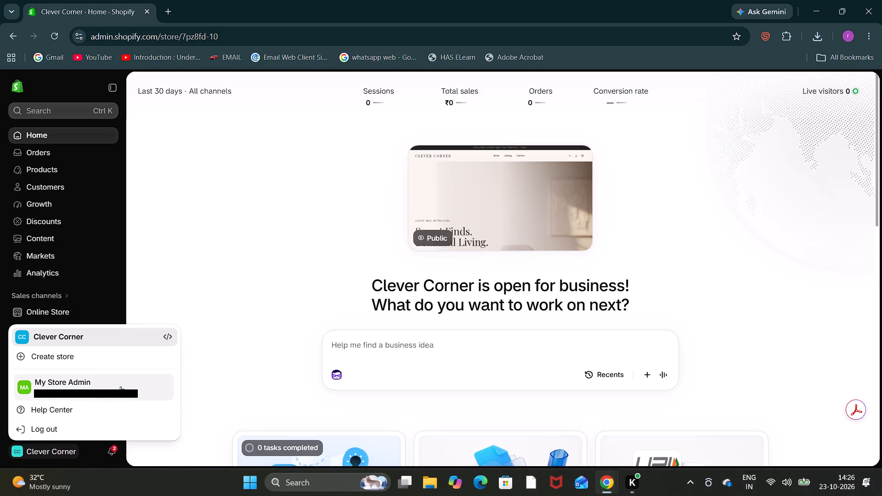
# Go to the product list and open the 3-in-1 Multipurpose Kitchen Soap Dispenser & Sponge Holder.
pyautogui.click(98, 300)
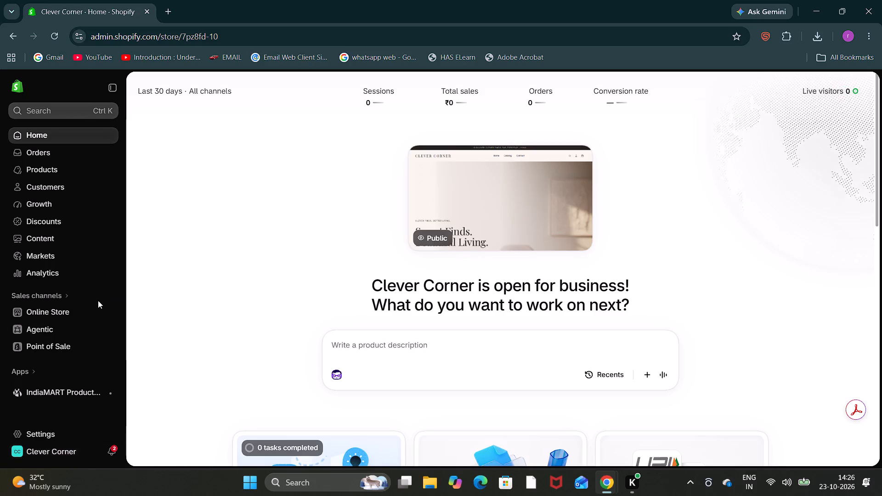
pyautogui.click(62, 157)
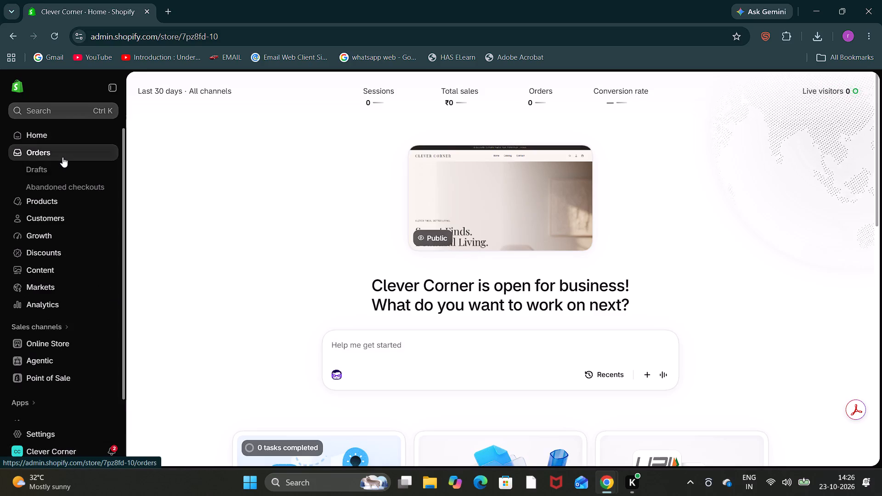
pyautogui.click(45, 202)
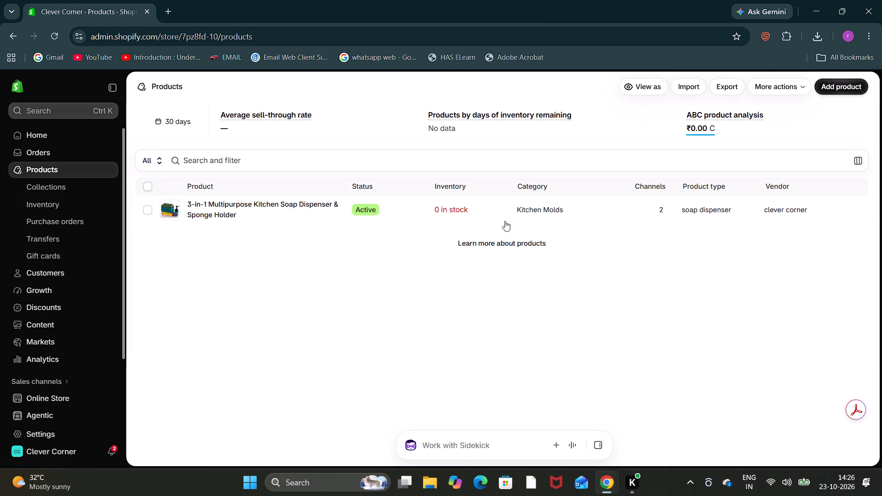
pyautogui.rightClick(727, 207)
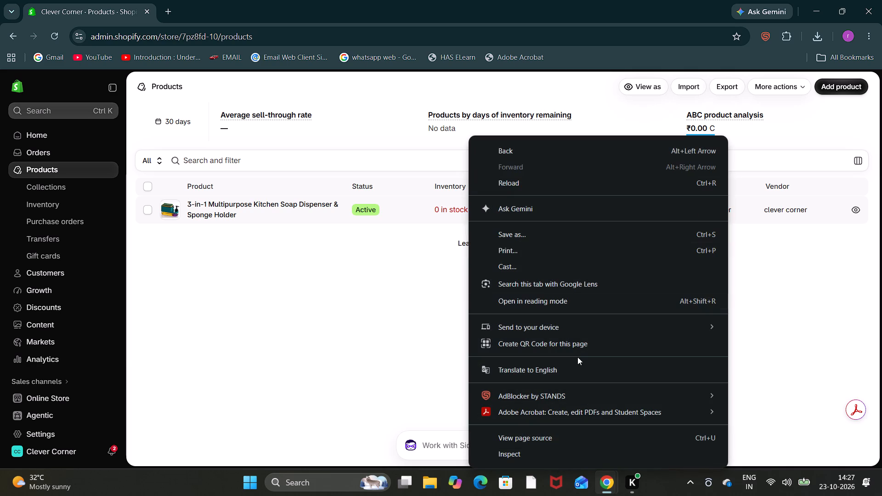
pyautogui.scroll(-1, 577, 357)
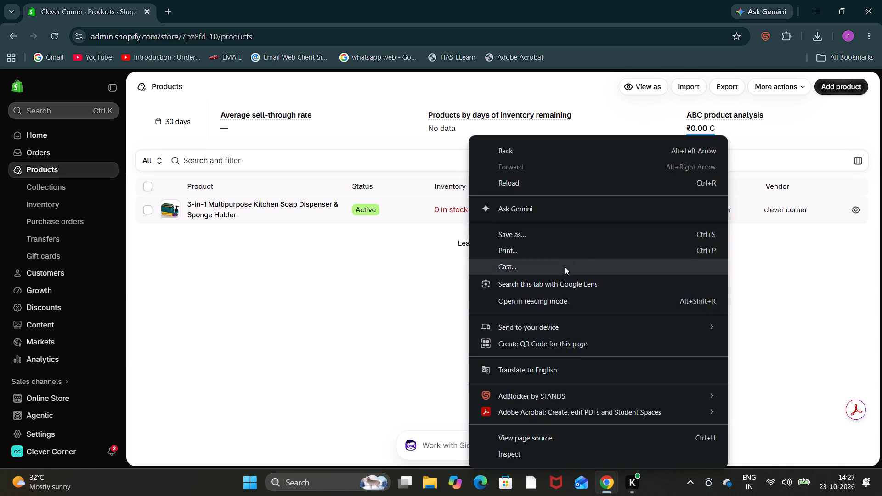
pyautogui.click(375, 326)
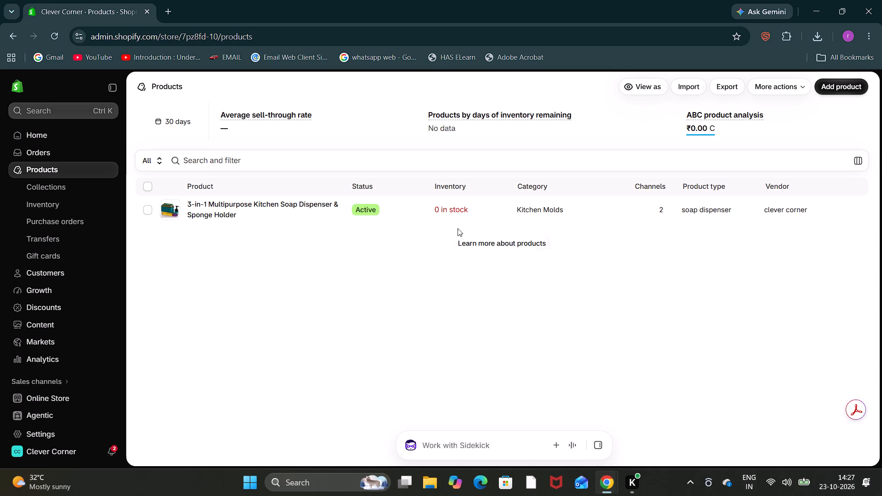
pyautogui.click(450, 216)
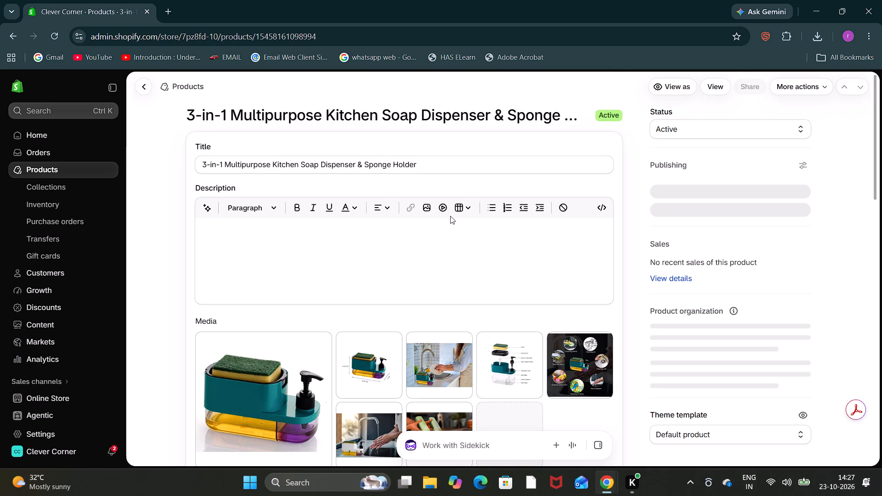
# Set the soap dispenser's available inventory to 500 at its stock location and save the product.
pyautogui.scroll(-4, 450, 216)
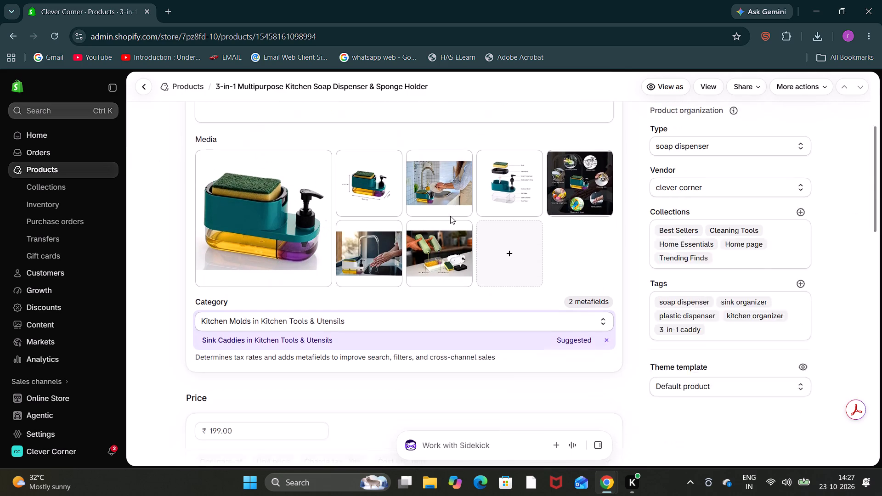
pyautogui.scroll(-2, 450, 216)
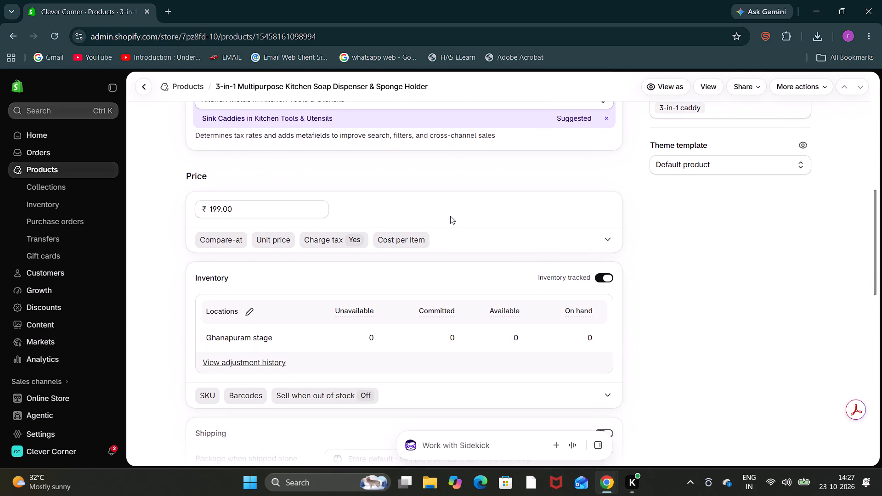
pyautogui.scroll(-1, 450, 216)
pyautogui.click(386, 309)
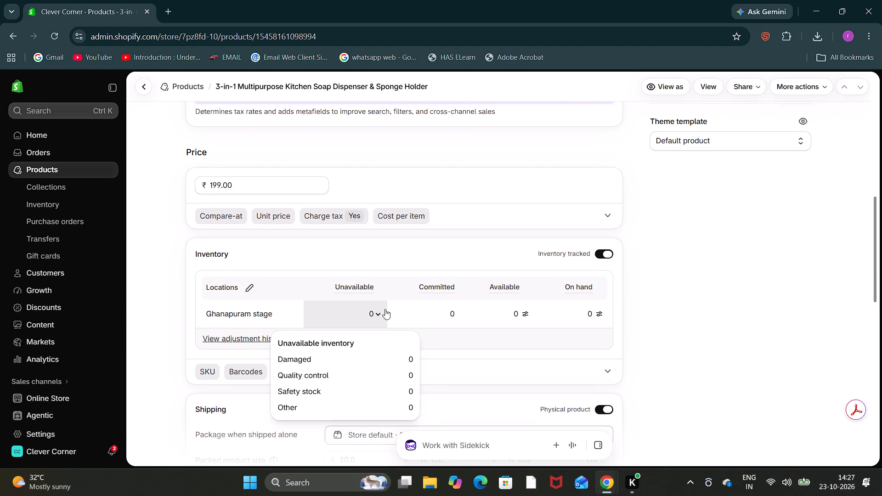
pyautogui.click(348, 389)
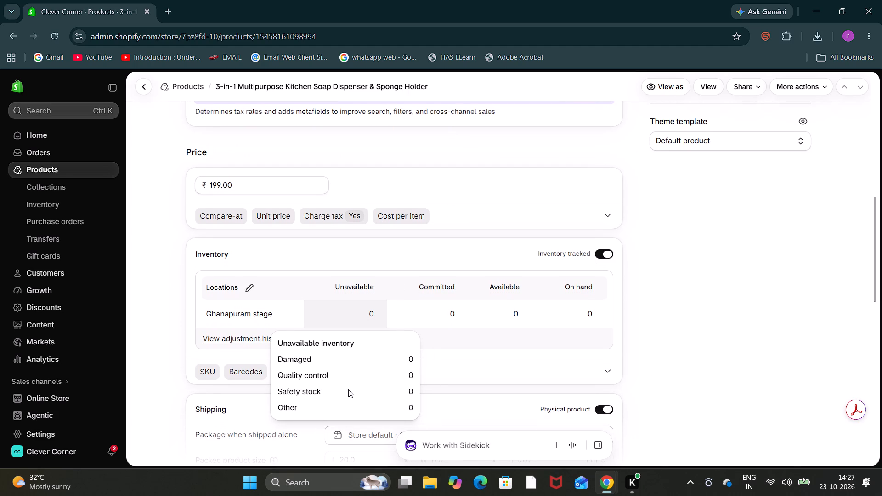
pyautogui.click(459, 311)
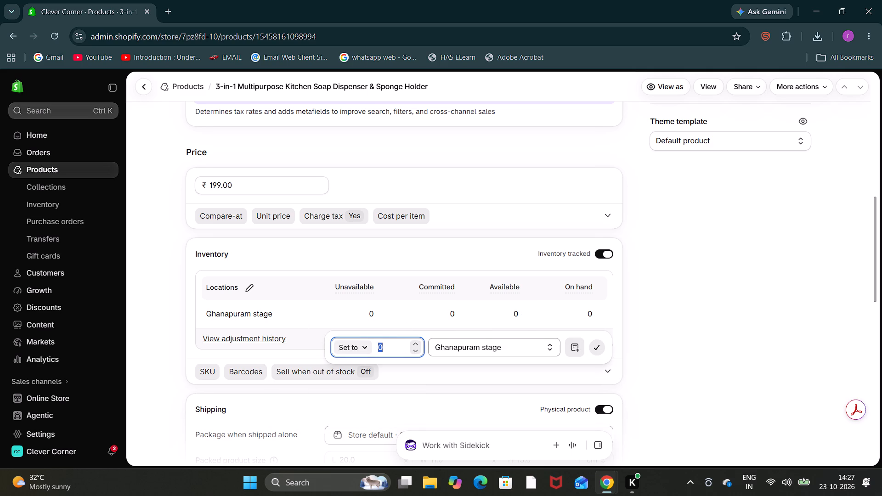
pyautogui.click(520, 308)
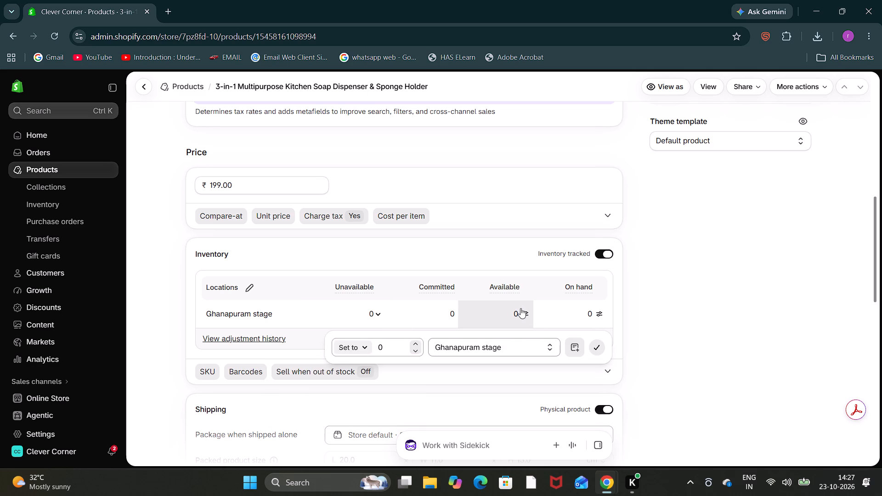
pyautogui.click(516, 313)
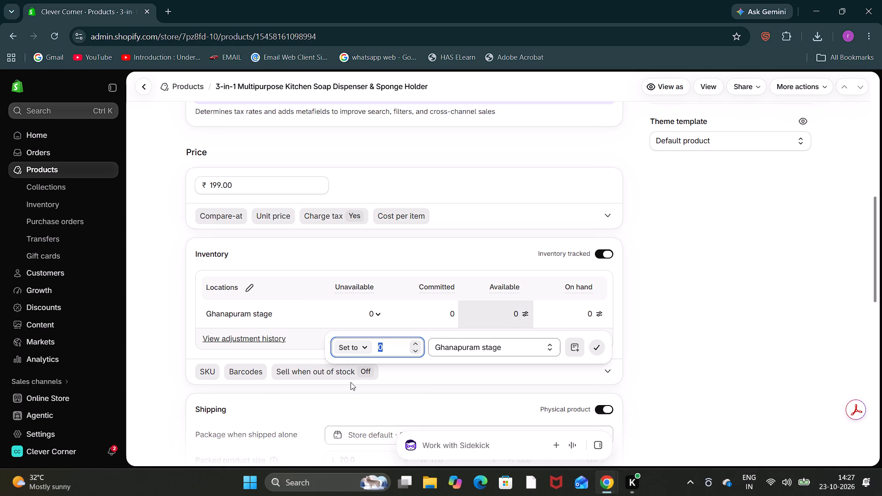
pyautogui.press('BackSpace')
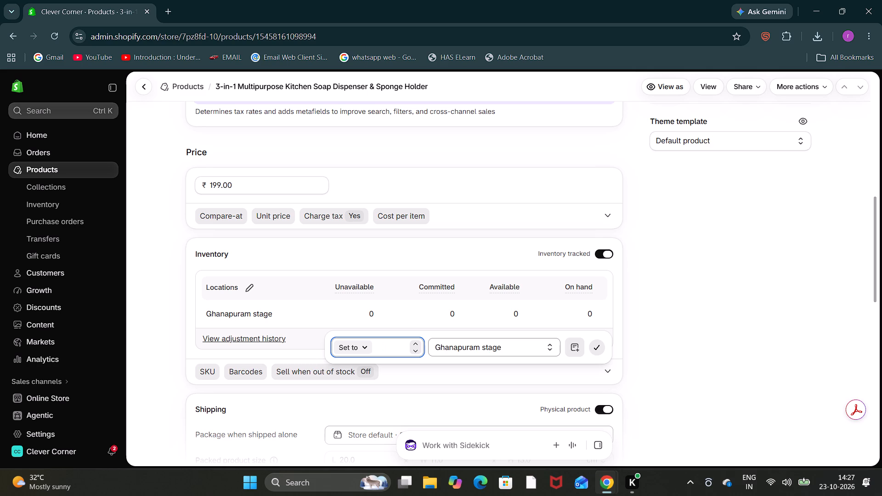
pyautogui.write('500')
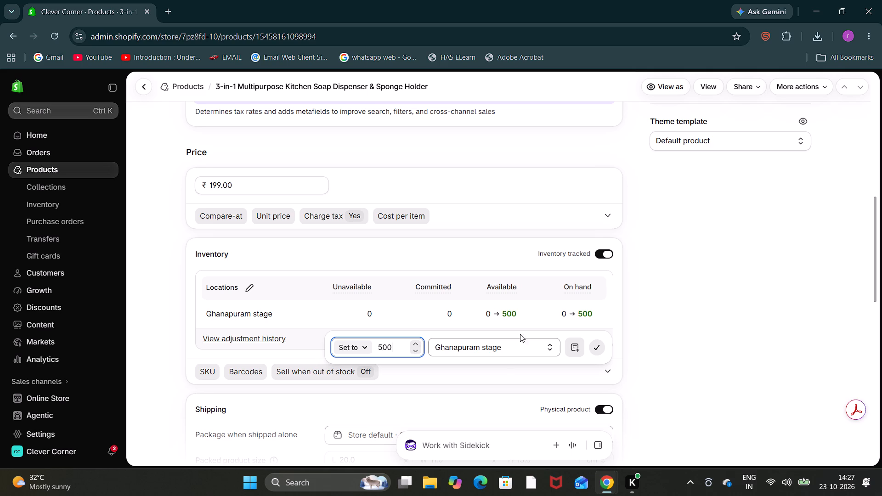
pyautogui.click(597, 346)
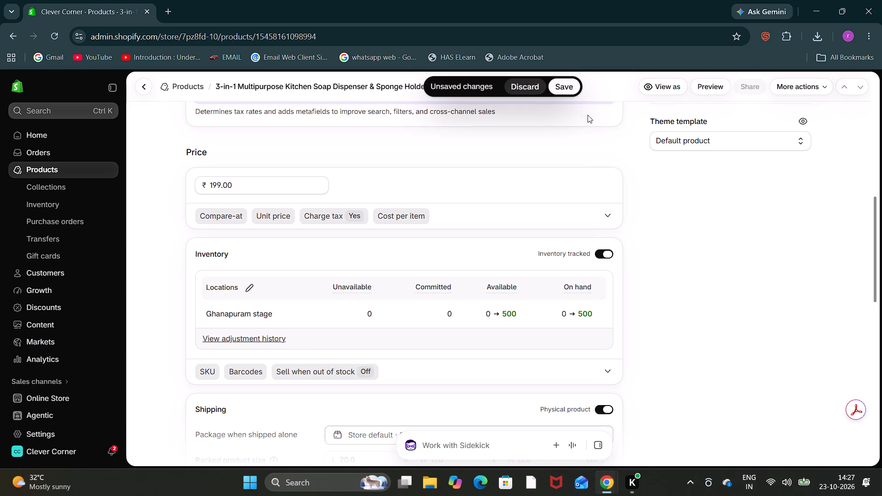
pyautogui.click(566, 85)
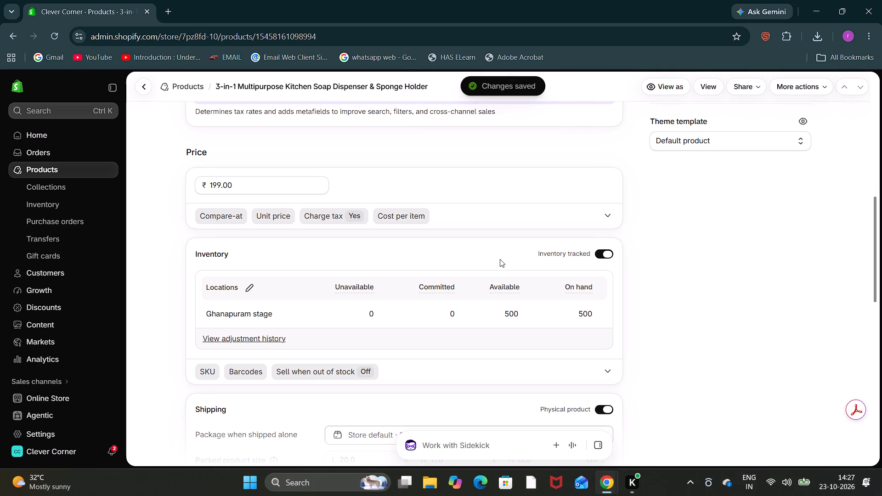
# Review the remaining product details, including the metafields and the title and description in the search engine listing.
pyautogui.scroll(-8, 500, 259)
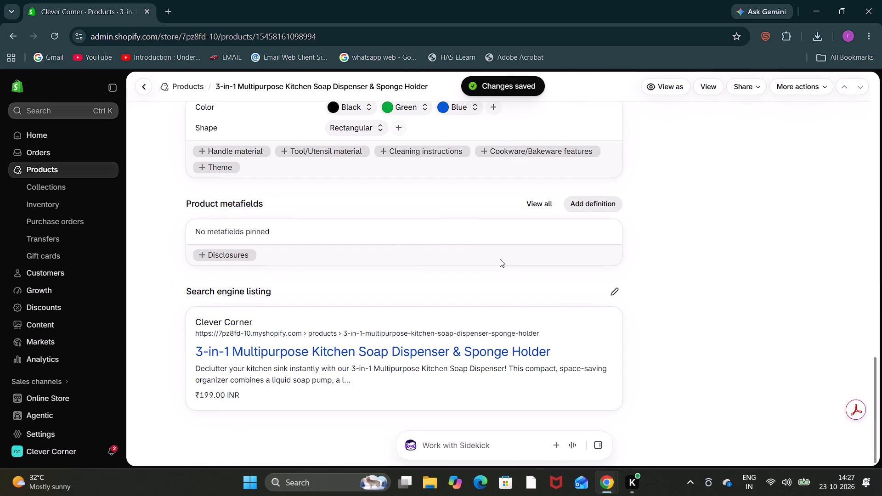
pyautogui.scroll(-1, 500, 259)
pyautogui.click(486, 352)
pyautogui.click(343, 349)
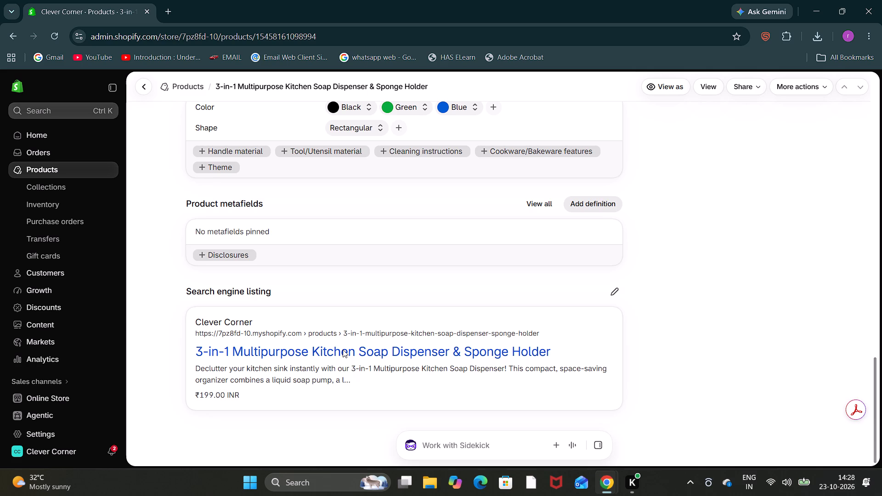
pyautogui.scroll(-1, 276, 375)
pyautogui.tripleClick(276, 375)
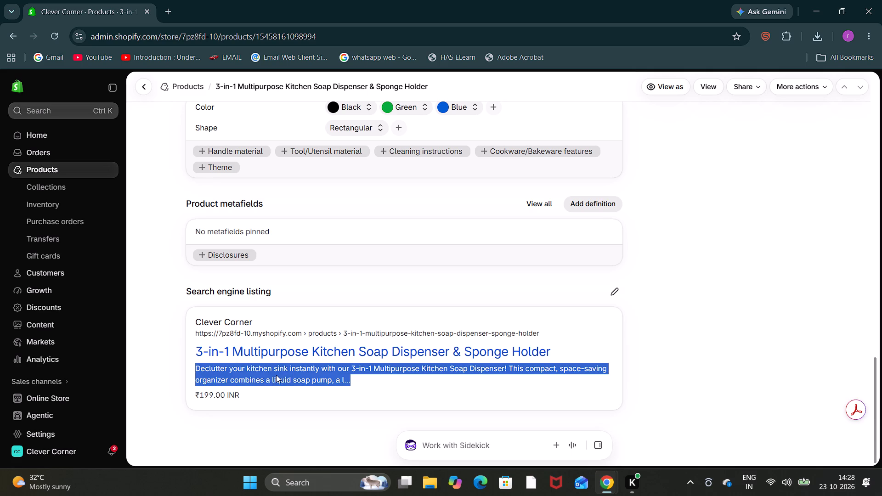
pyautogui.click(382, 317)
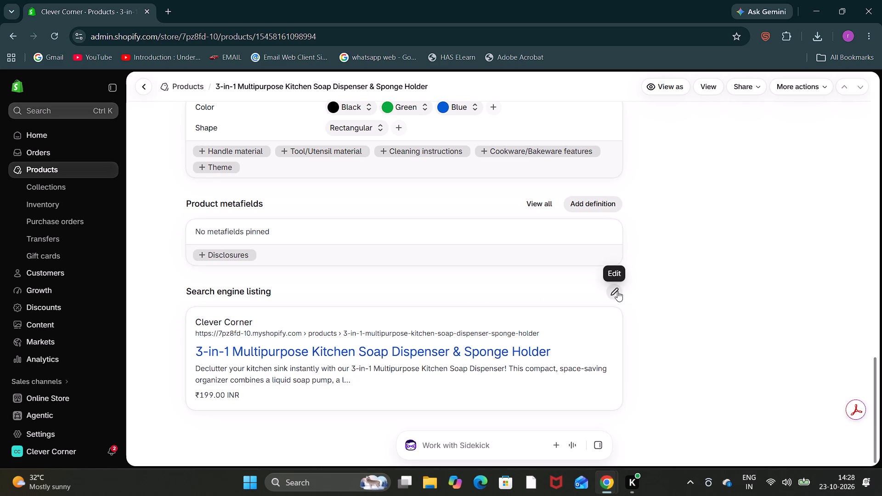
# Open the search engine listing for editing and delete the existing text in its URL handle.
pyautogui.click(617, 291)
pyautogui.scroll(-1, 520, 389)
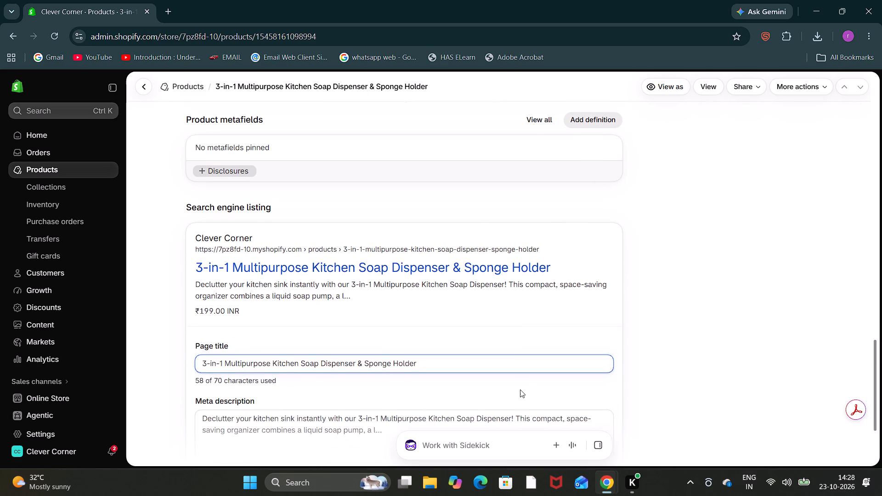
pyautogui.scroll(-4, 520, 389)
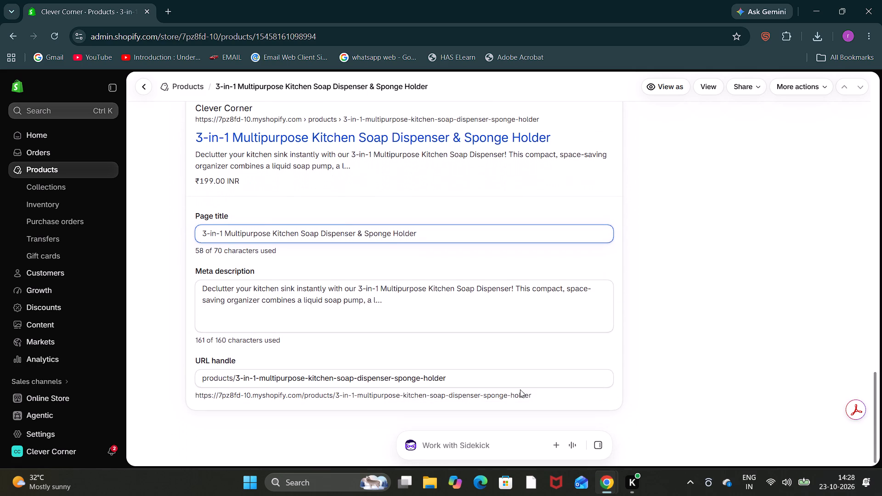
pyautogui.scroll(-1, 520, 389)
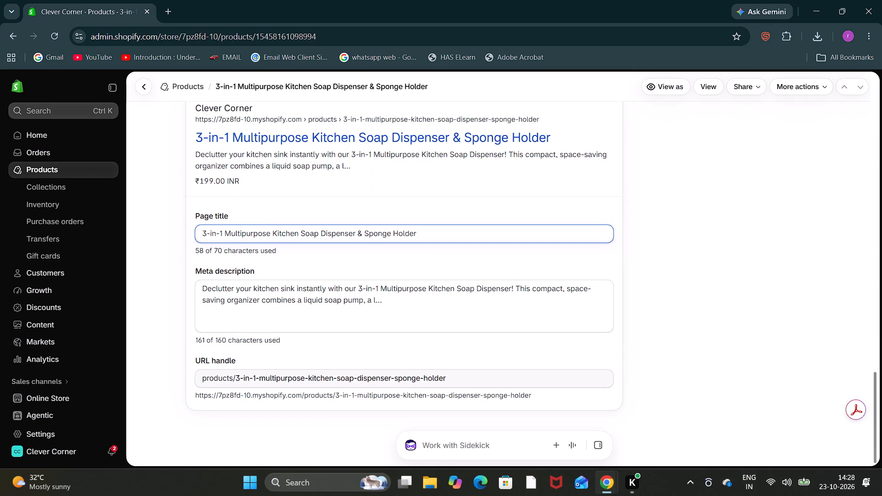
pyautogui.hotkey('ctrl', 'a')
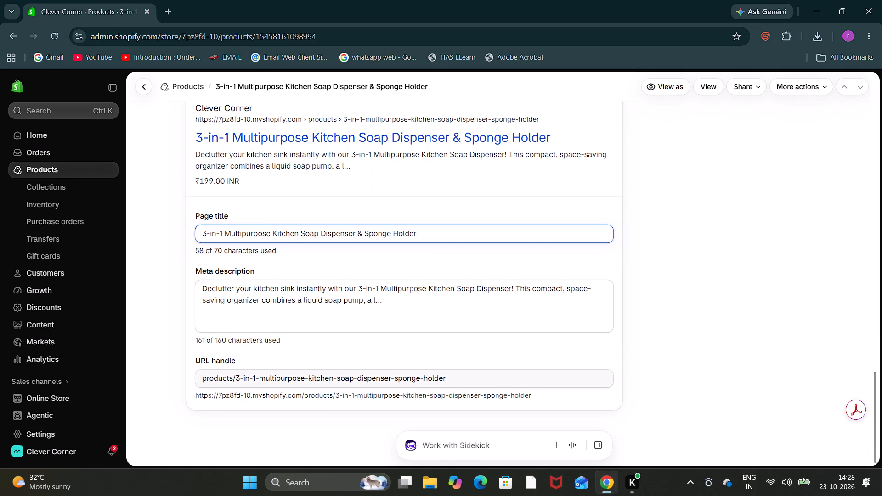
pyautogui.click(461, 381)
pyautogui.click(461, 381)
pyautogui.moveTo(461, 381); pyautogui.dragTo(202, 379)
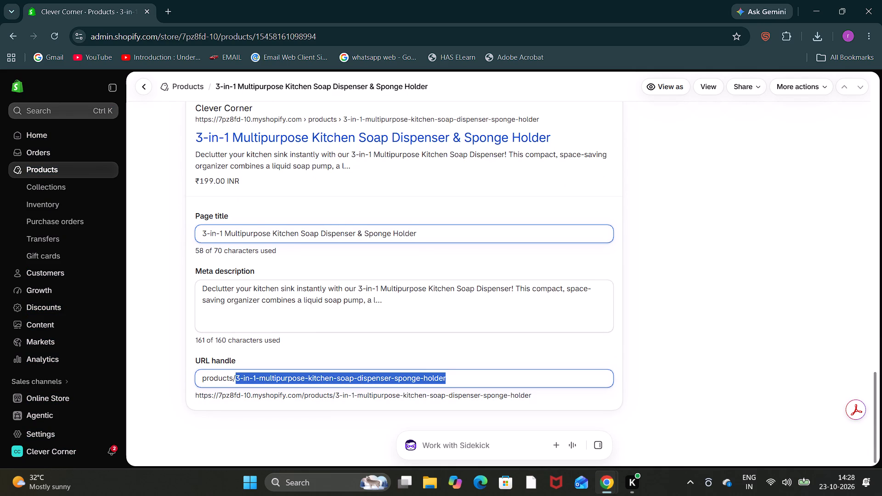
pyautogui.moveTo(202, 379); pyautogui.dragTo(199, 379)
pyautogui.click(199, 379)
pyautogui.moveTo(199, 379); pyautogui.dragTo(331, 384)
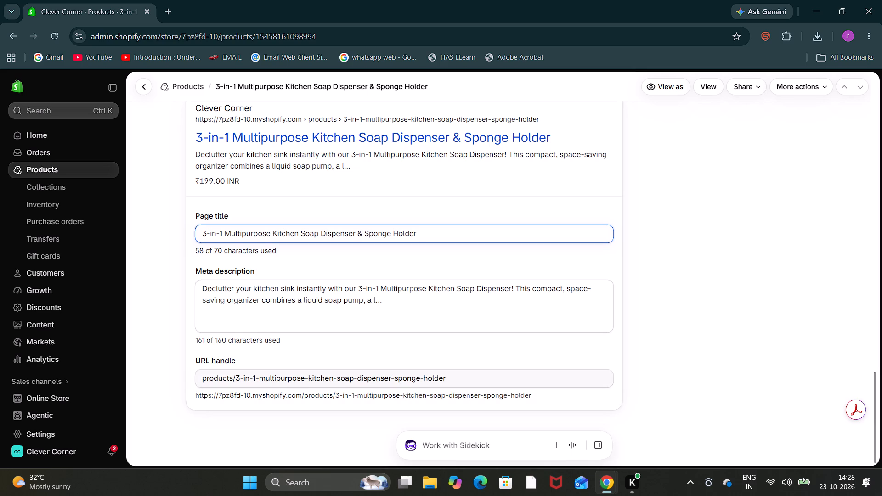
pyautogui.moveTo(331, 384); pyautogui.dragTo(337, 384)
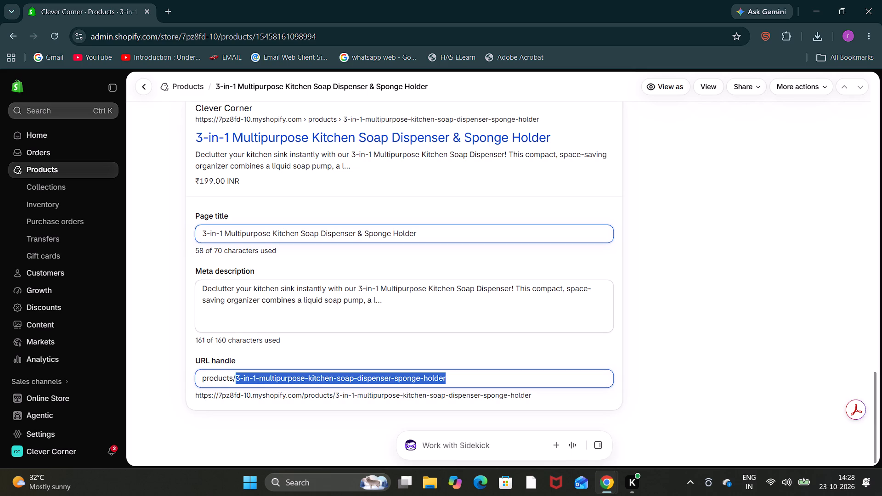
pyautogui.press('BackSpace')
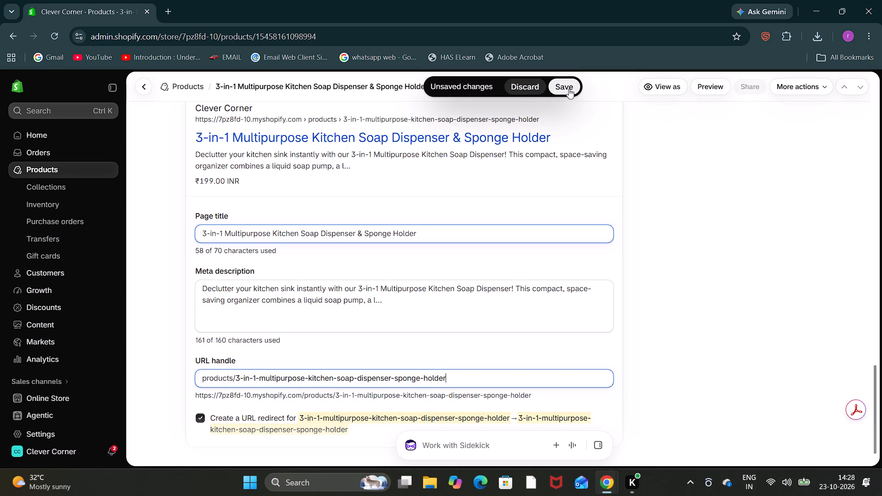
# Check the URL redirect option under the URL handle, leave it enabled, and save the product.
pyautogui.scroll(-3, 634, 376)
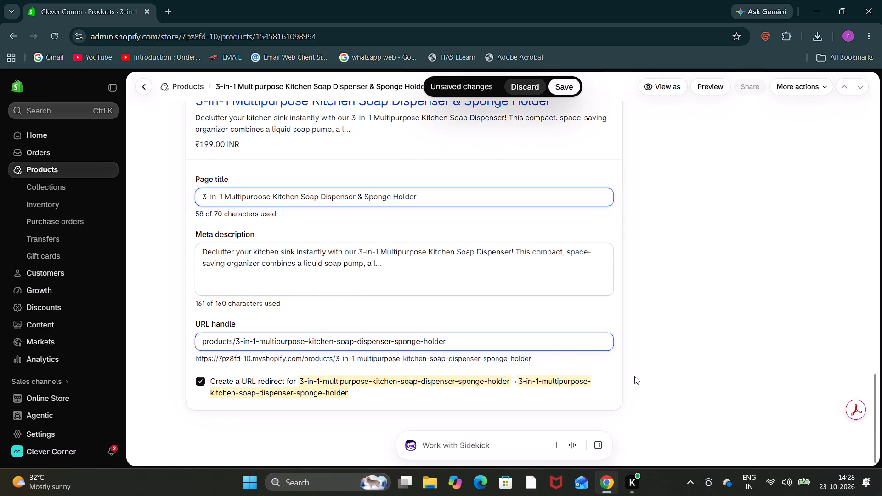
pyautogui.click(626, 373)
pyautogui.click(662, 368)
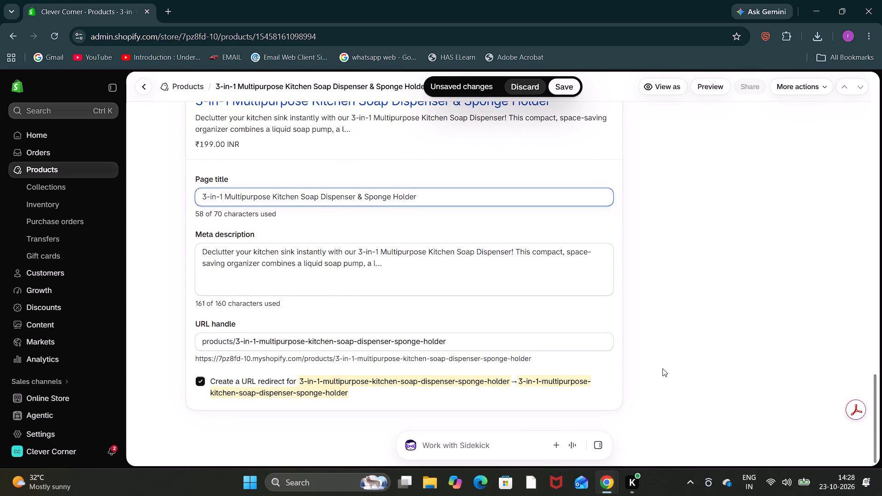
pyautogui.click(570, 420)
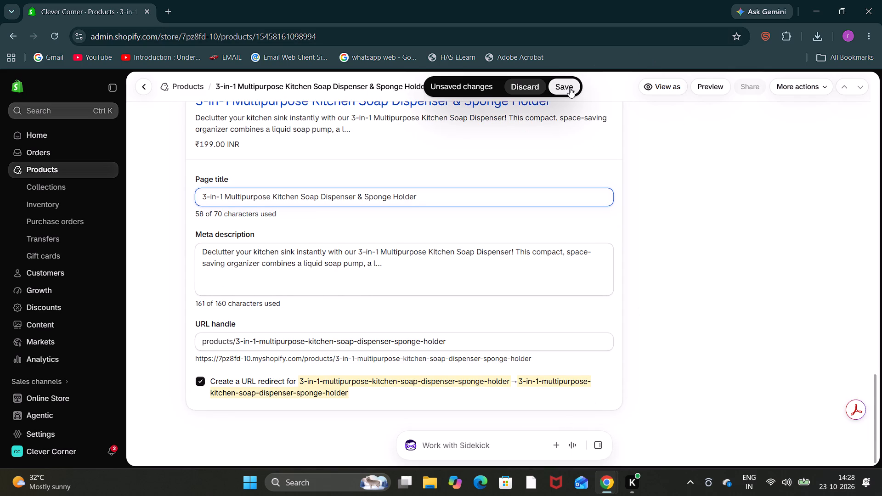
pyautogui.click(570, 88)
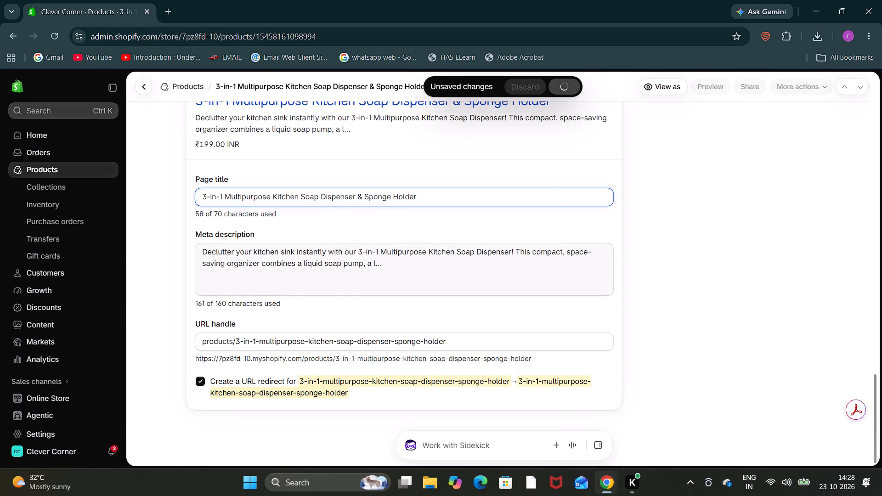
# Open the Best Sellers collection from the collections list and review its description, items, theme template and search engine listing.
pyautogui.scroll(-1, 494, 323)
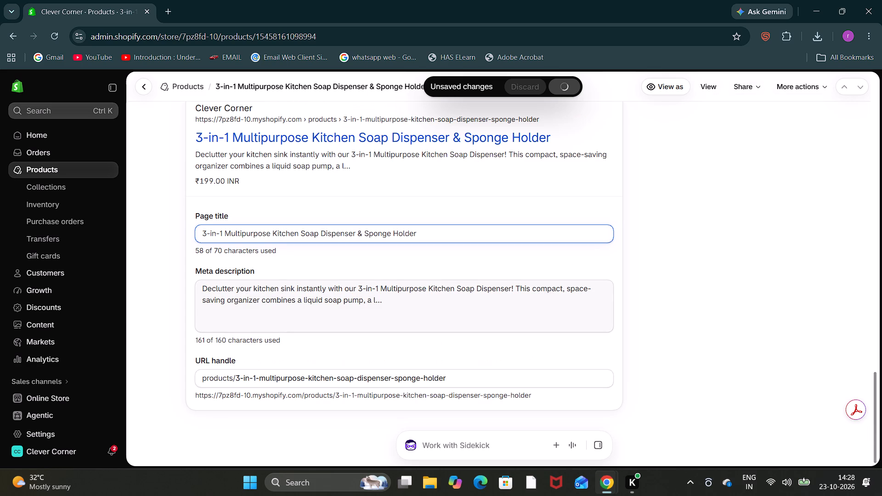
pyautogui.scroll(2, 66, 369)
pyautogui.scroll(7, 206, 313)
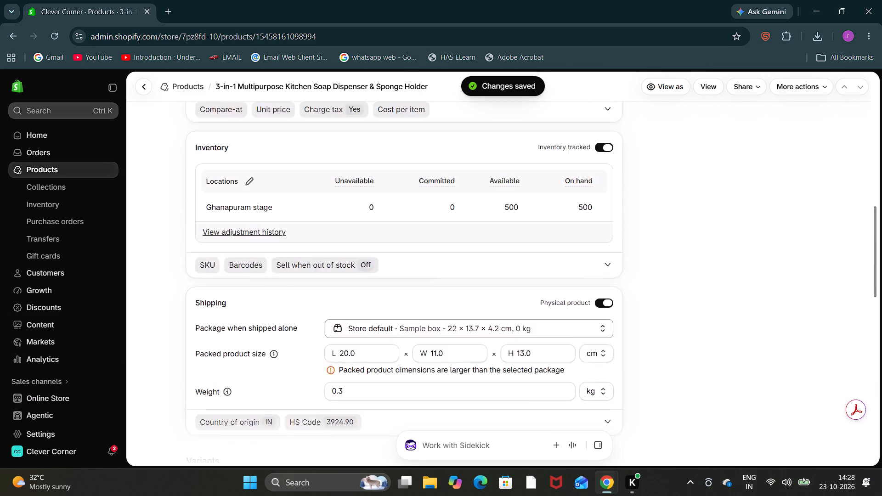
pyautogui.scroll(7, 206, 313)
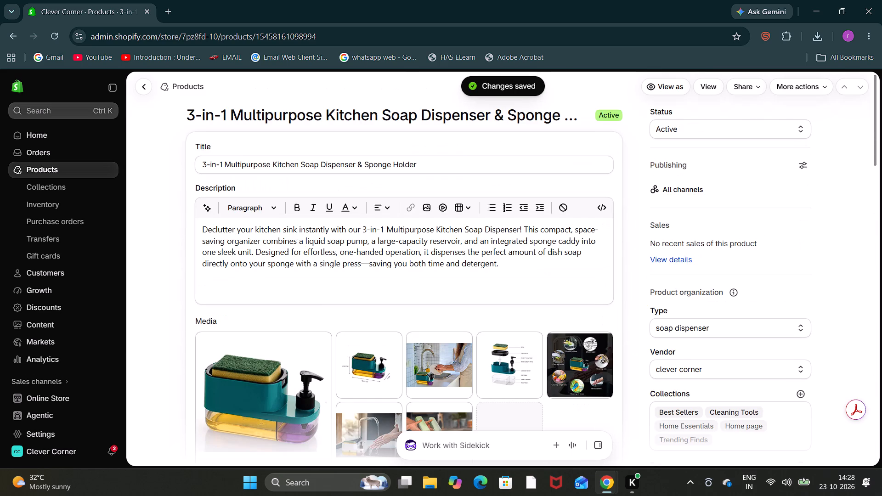
pyautogui.click(47, 184)
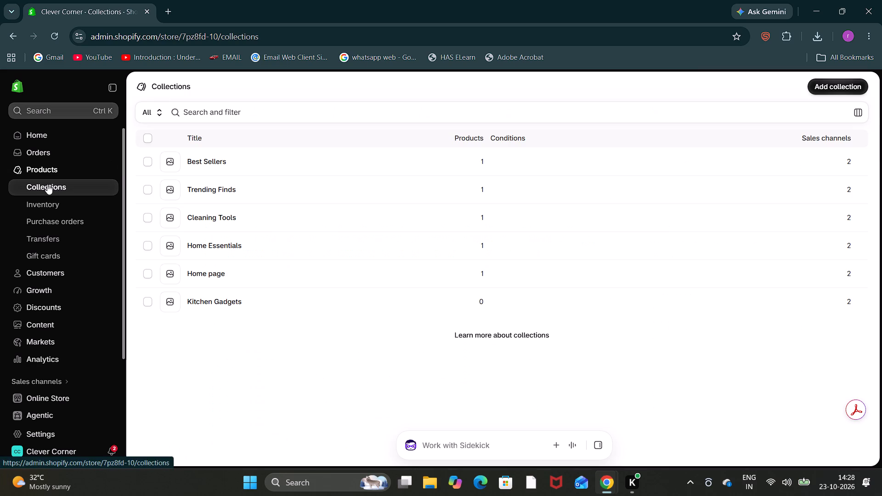
pyautogui.click(252, 164)
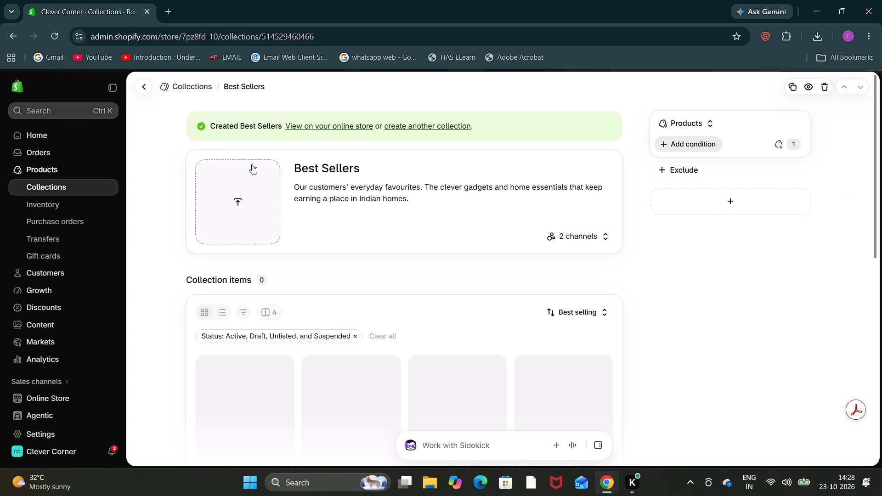
pyautogui.scroll(1, 252, 164)
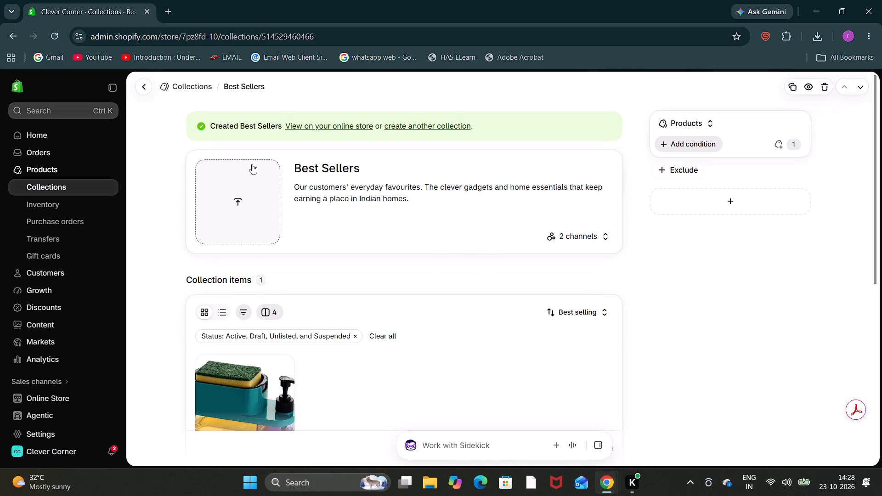
pyautogui.scroll(-3, 252, 164)
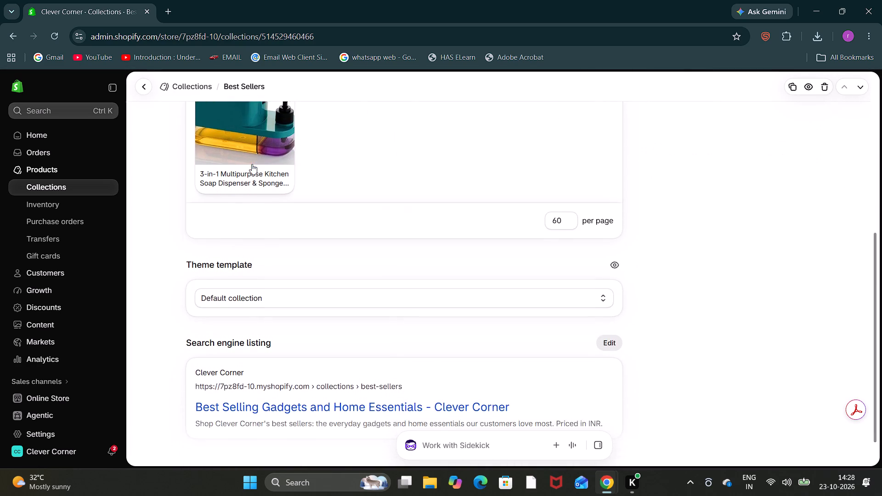
pyautogui.scroll(6, 252, 164)
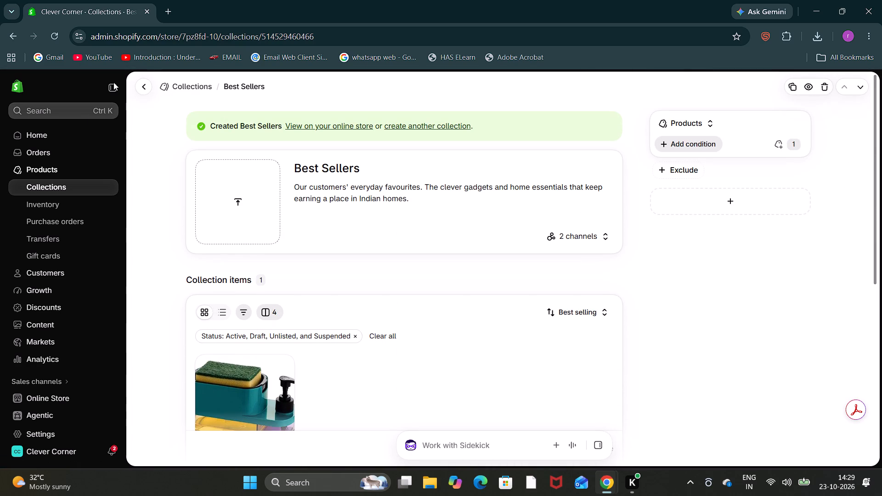
# Return to the store's home page to view its overview.
pyautogui.click(59, 137)
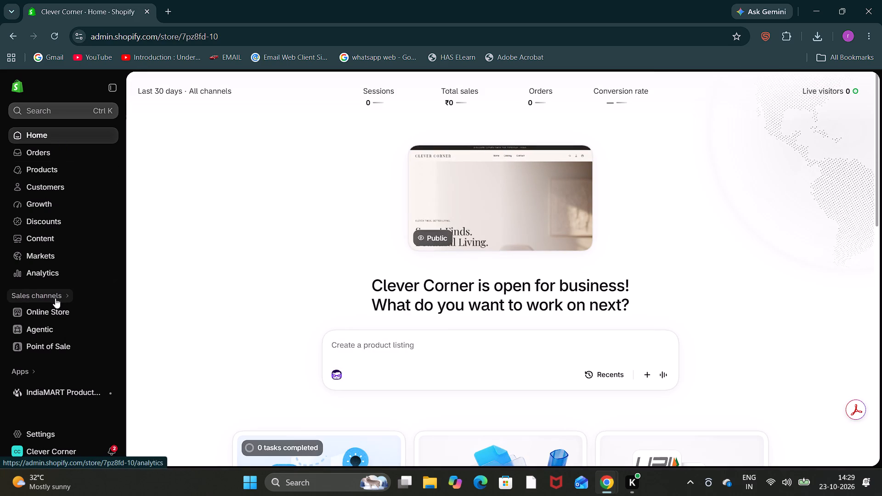
pyautogui.scroll(-3, 55, 298)
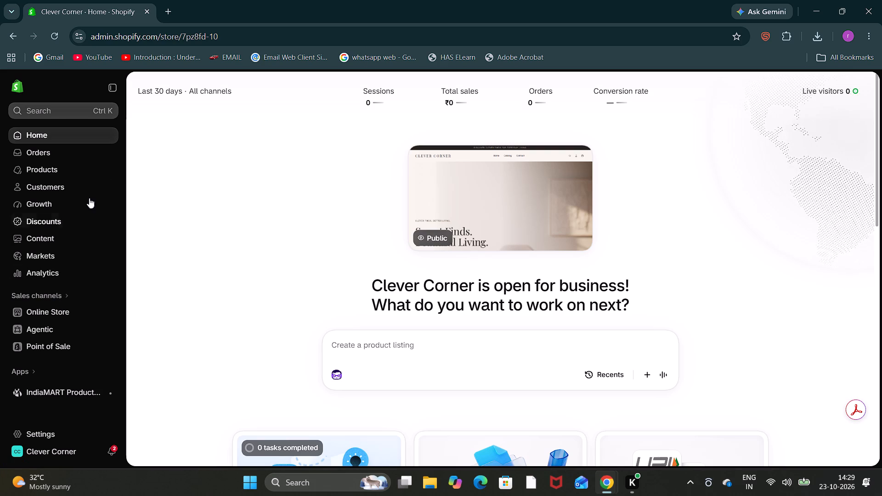
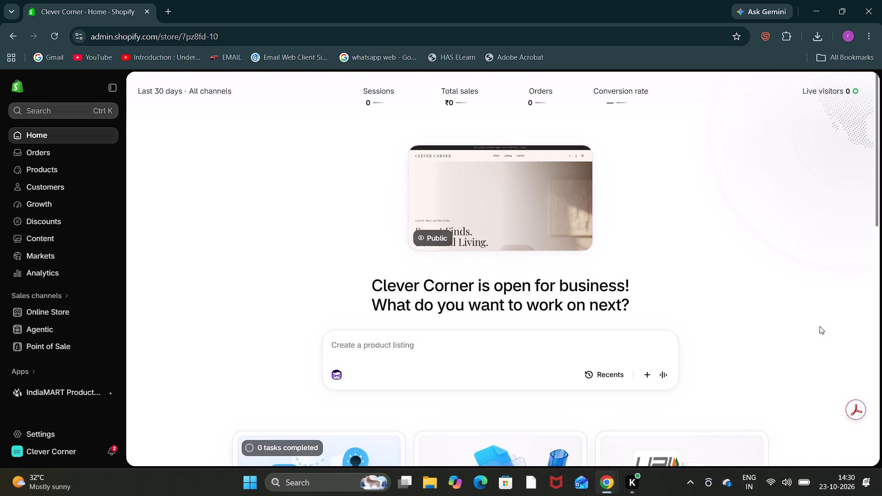
# Look through the home page's setup cards and start the "Get your first 10 sales" guide with Sidekick.
pyautogui.scroll(2, 572, 335)
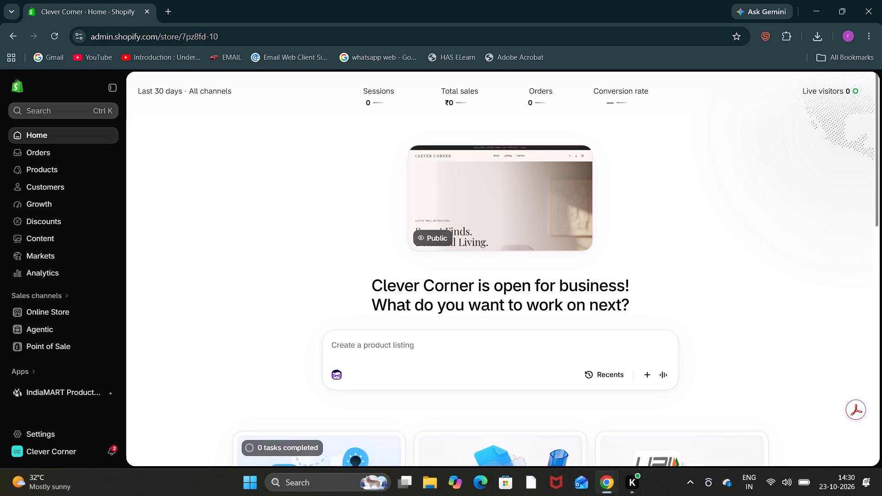
pyautogui.scroll(-5, 534, 257)
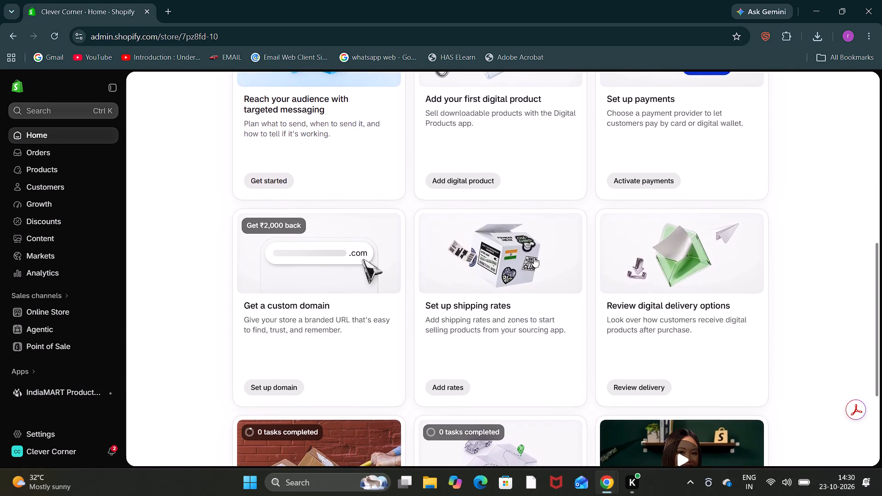
pyautogui.scroll(-2, 534, 257)
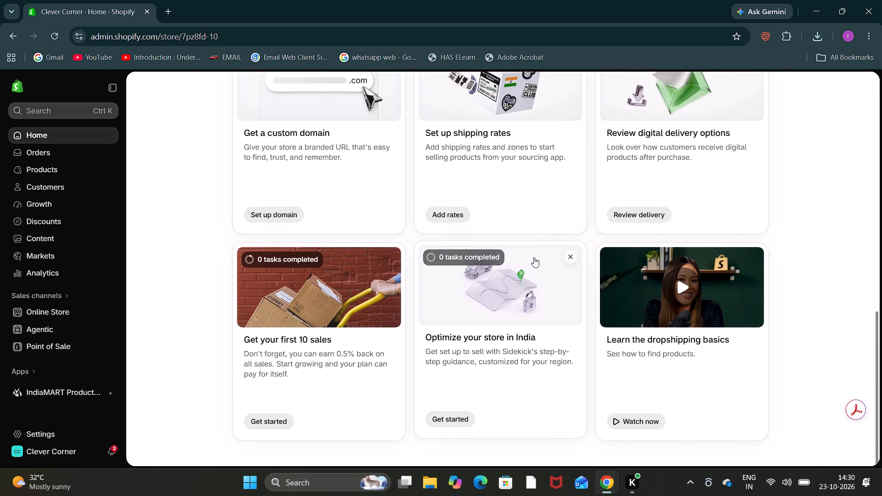
pyautogui.scroll(1, 480, 349)
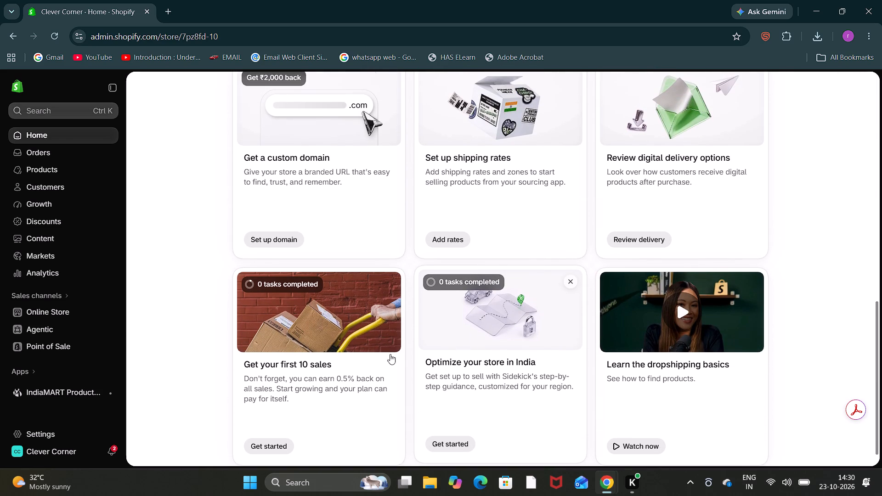
pyautogui.scroll(-1, 349, 368)
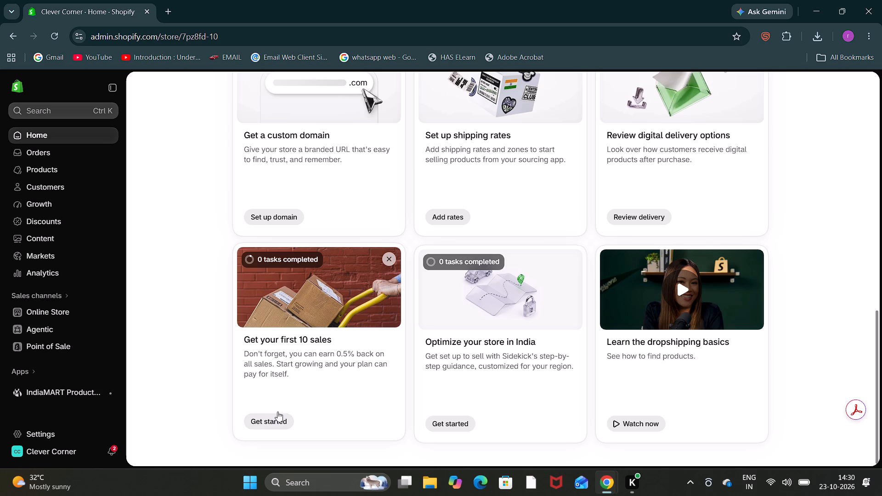
pyautogui.click(271, 420)
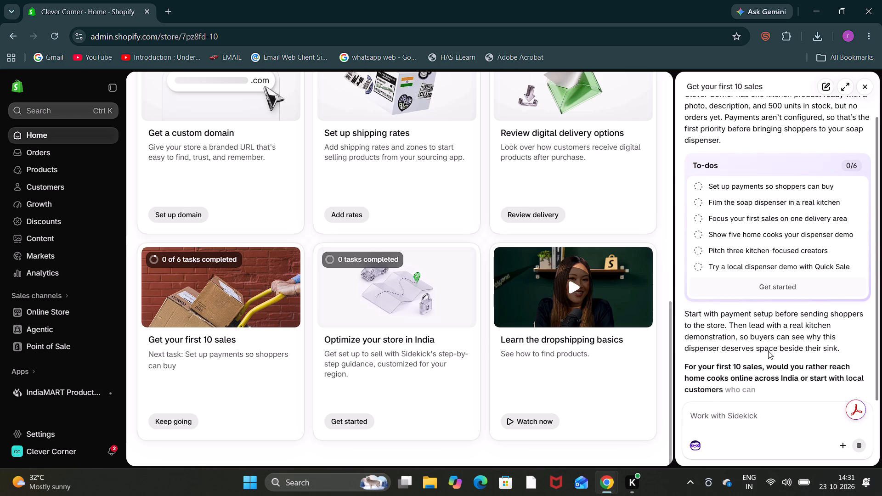
# Read Sidekick's six-item plan for the first sales and start working through its to-dos.
pyautogui.scroll(-3, 768, 351)
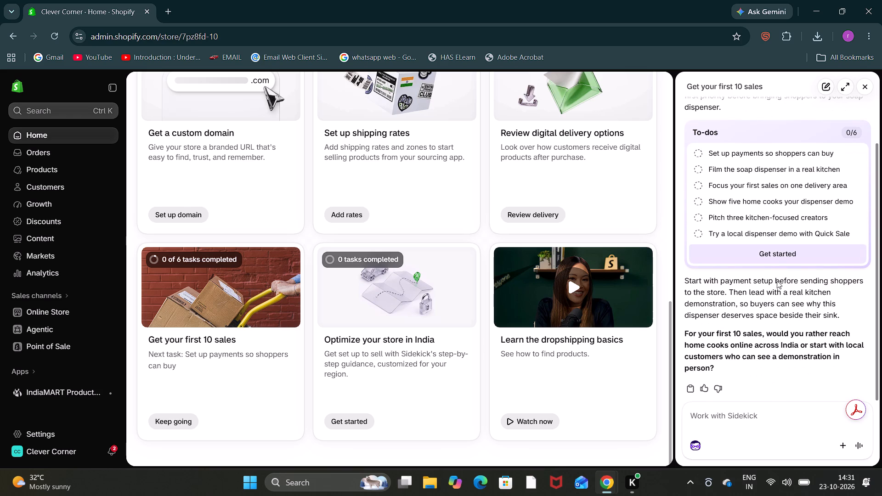
pyautogui.click(774, 251)
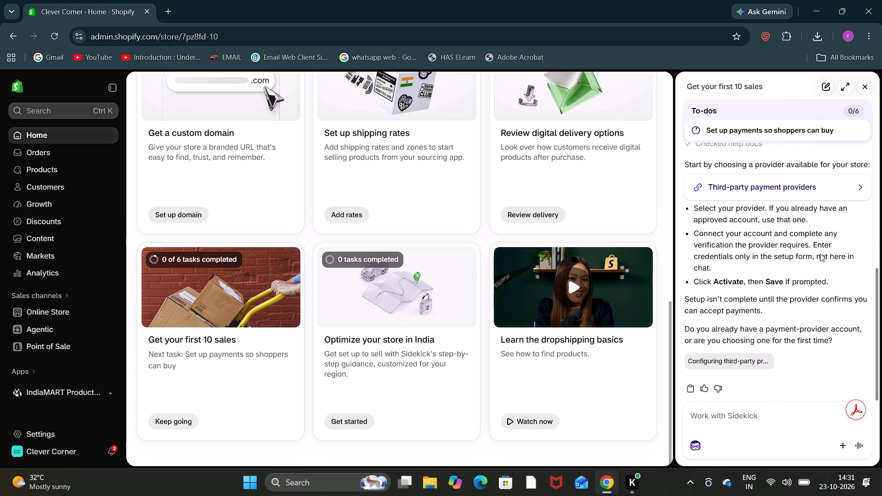
# Open the third-party payment providers link in Sidekick's payment setup instructions.
pyautogui.click(831, 192)
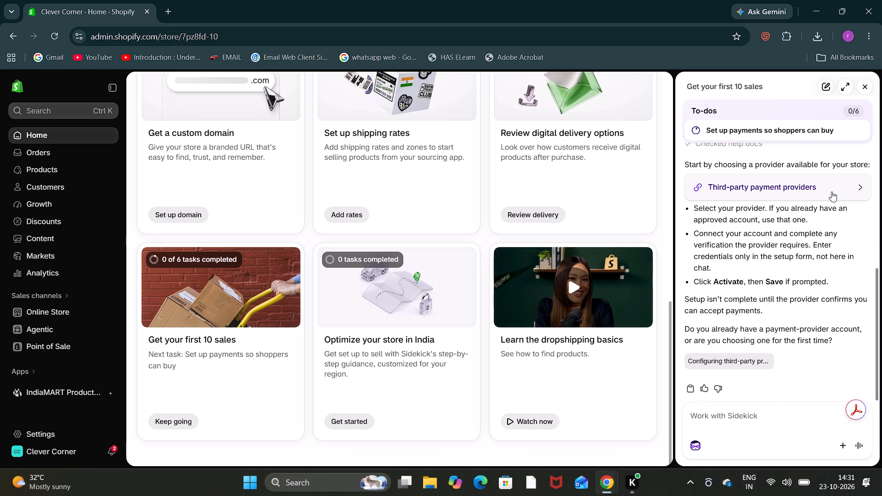
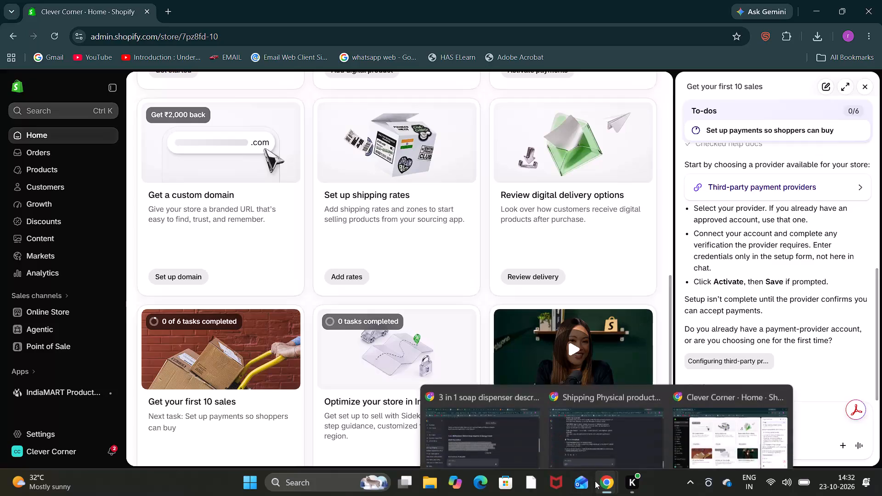
# Search the web for content rewards in a new tab and open the Content Rewards site's creator Discover page.
pyautogui.click(492, 414)
pyautogui.click(678, 9)
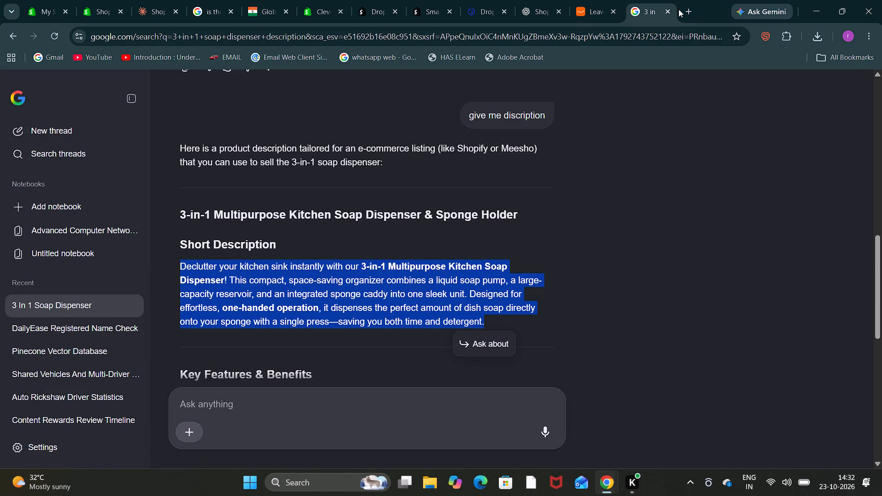
pyautogui.click(681, 10)
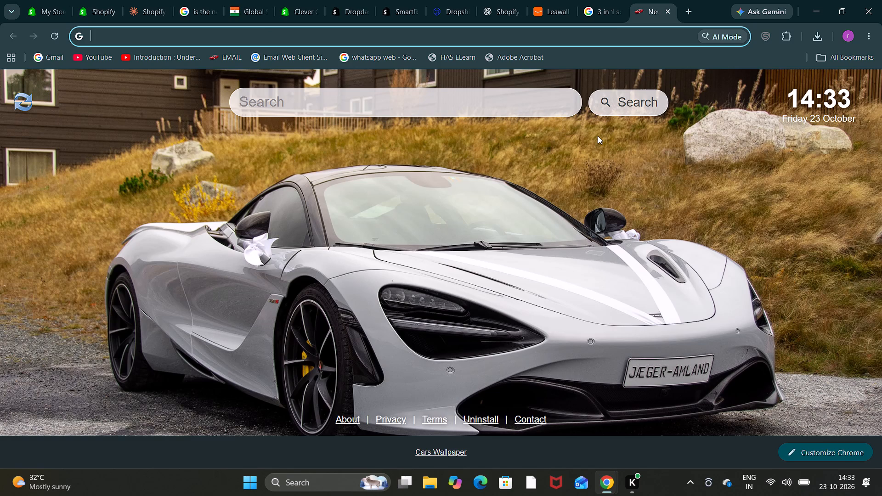
pyautogui.click(612, 35)
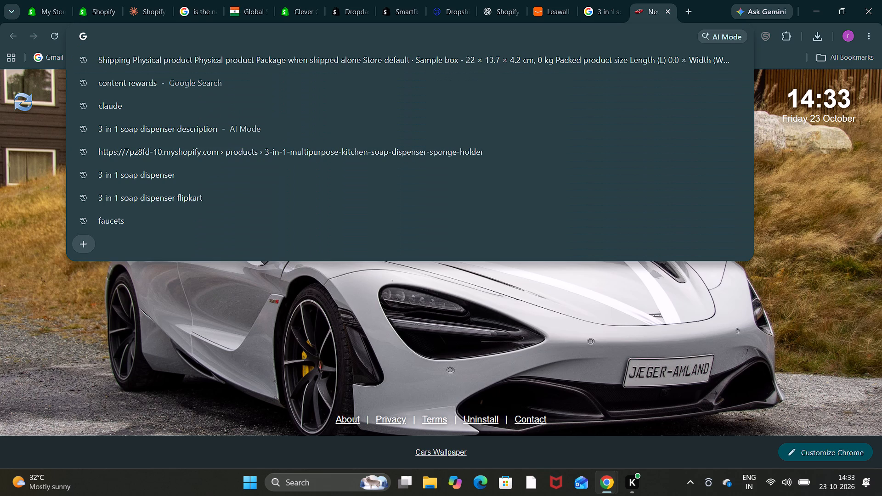
pyautogui.write('conten')
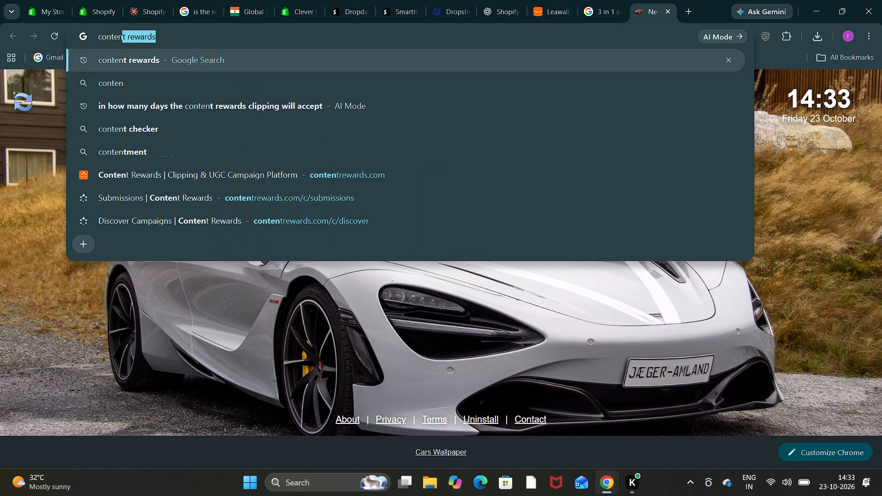
pyautogui.press('Return')
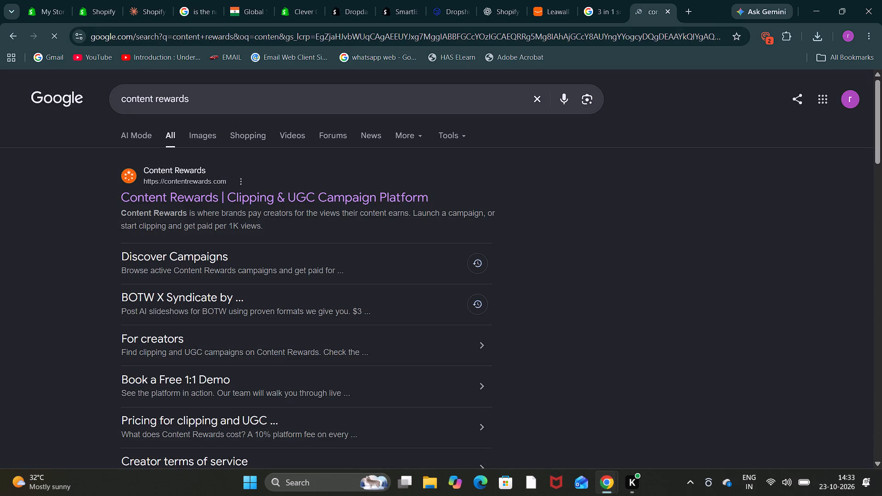
pyautogui.click(403, 196)
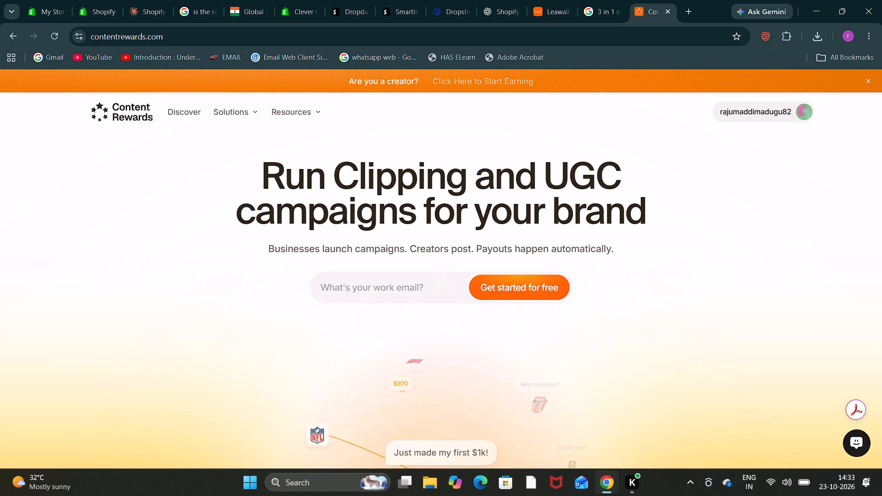
pyautogui.click(739, 137)
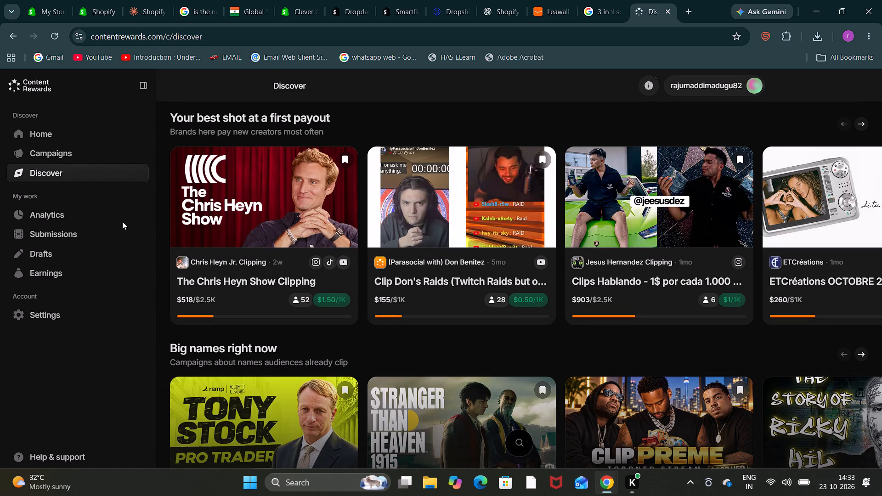
# Examine the pending clips on the Content Rewards submissions page, reloading it to check their current status.
pyautogui.click(80, 235)
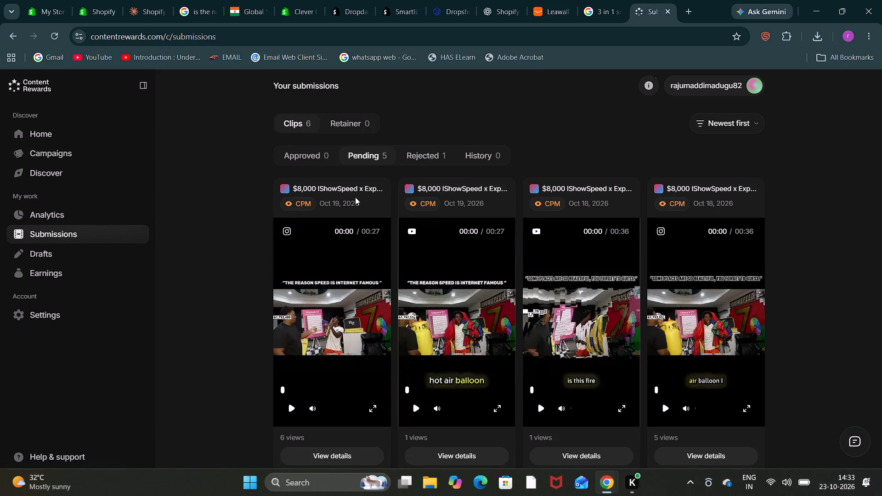
pyautogui.scroll(-9, 355, 197)
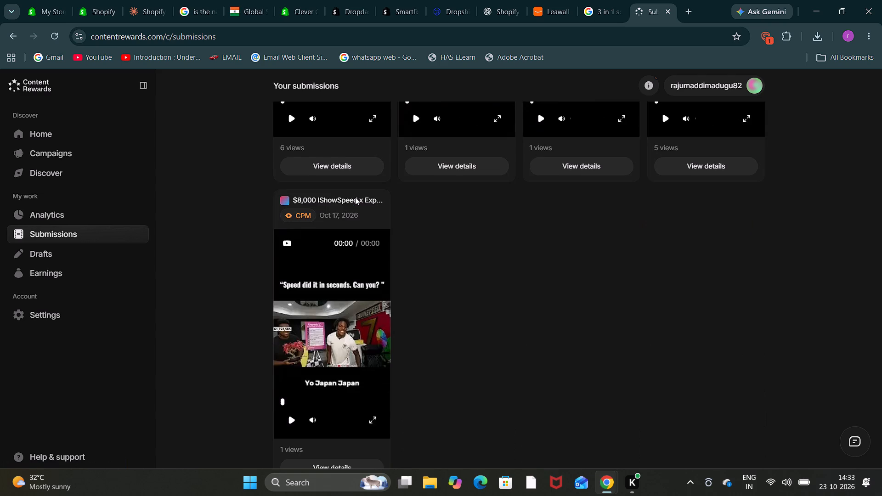
pyautogui.scroll(8, 355, 197)
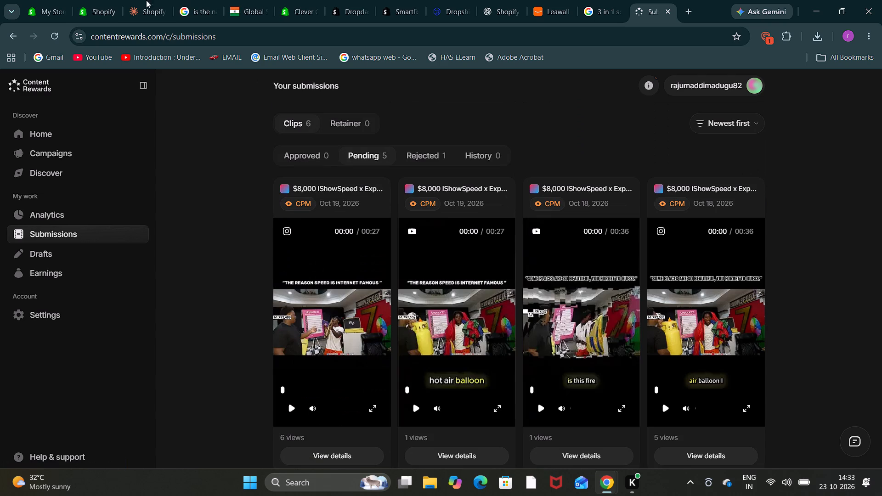
pyautogui.click(52, 34)
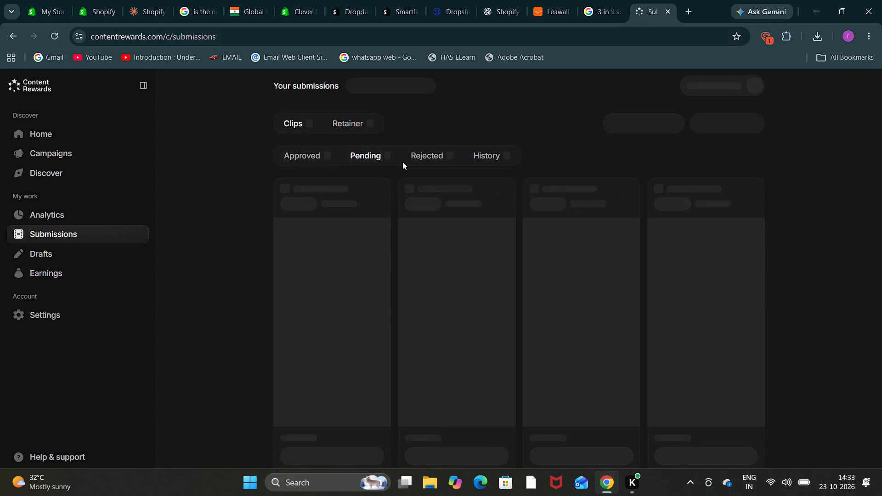
pyautogui.scroll(-1, 402, 162)
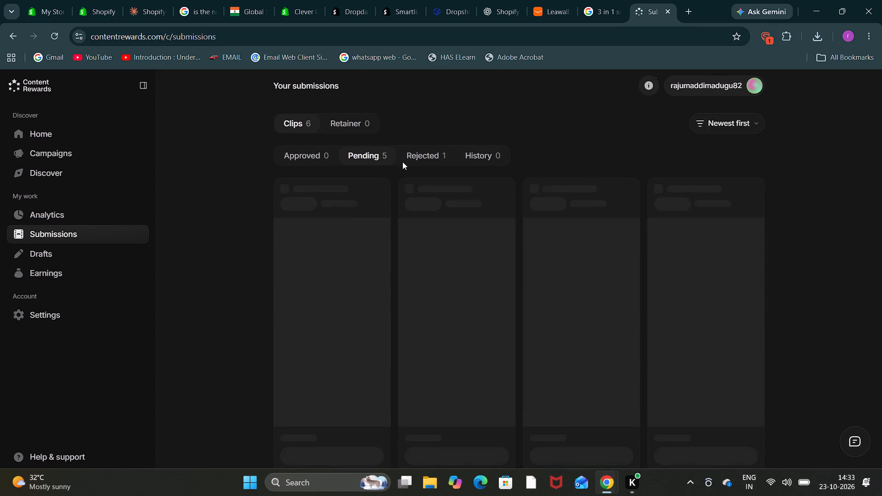
pyautogui.scroll(-4, 402, 162)
pyautogui.scroll(6, 402, 162)
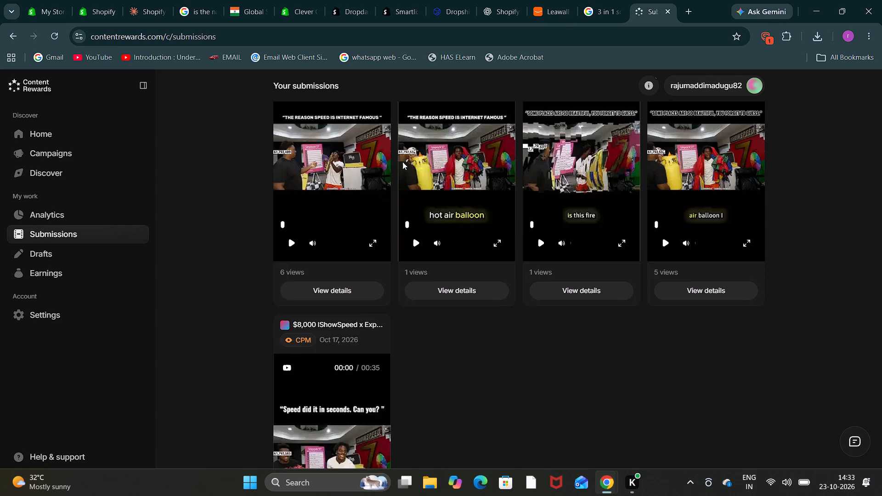
pyautogui.scroll(1, 402, 162)
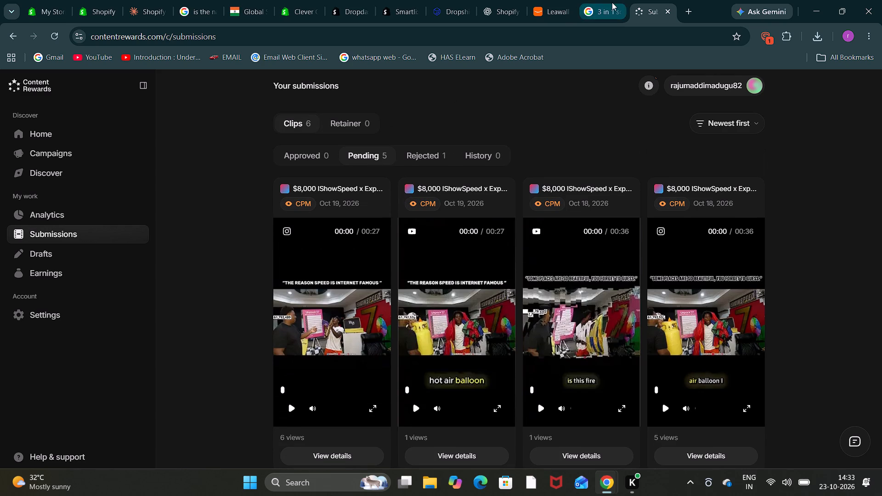
# Close the soap dispenser description search and switch to the open ChatGPT conversation about Shopify.
pyautogui.click(612, 2)
pyautogui.click(584, 150)
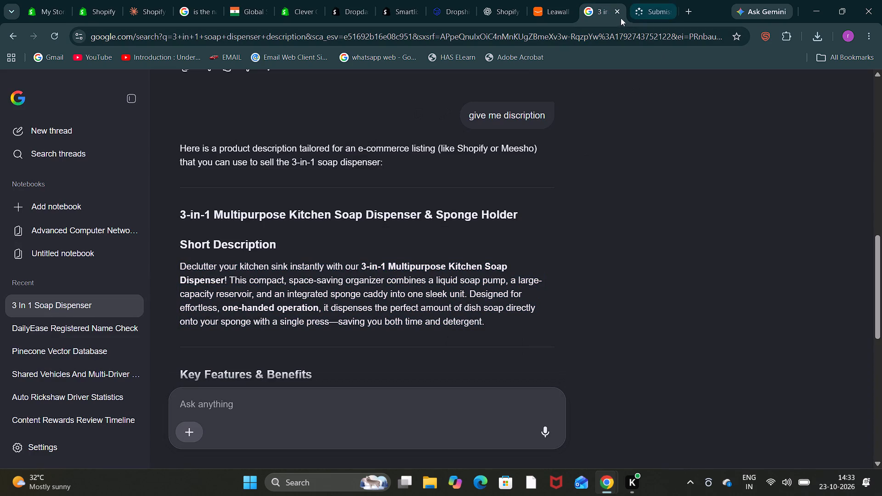
pyautogui.click(616, 11)
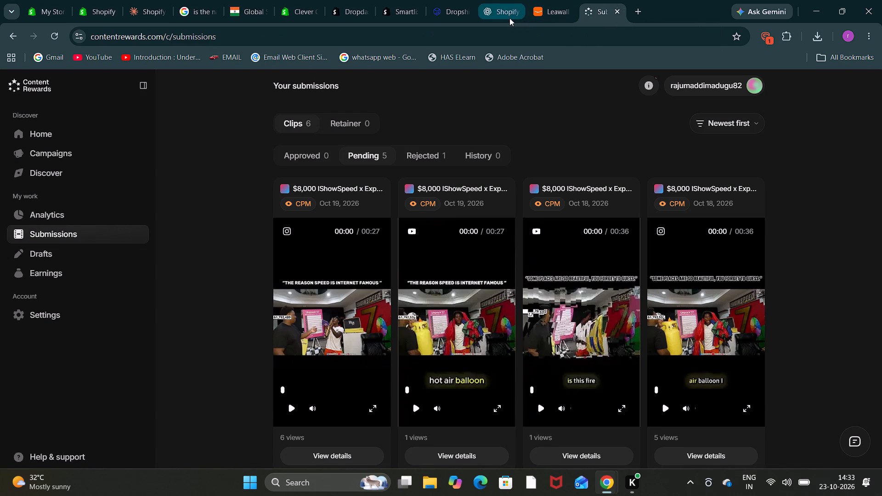
pyautogui.click(509, 18)
# Search the web for user testing in a new tab.
pyautogui.click(639, 11)
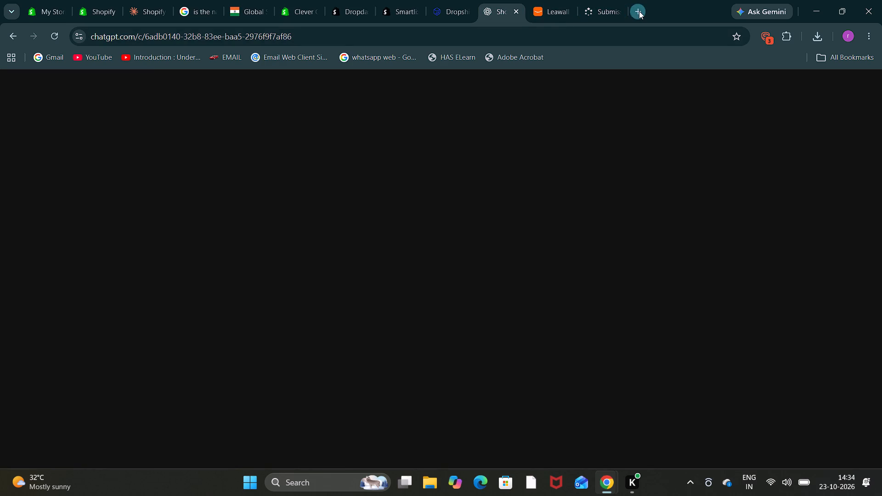
pyautogui.click(619, 40)
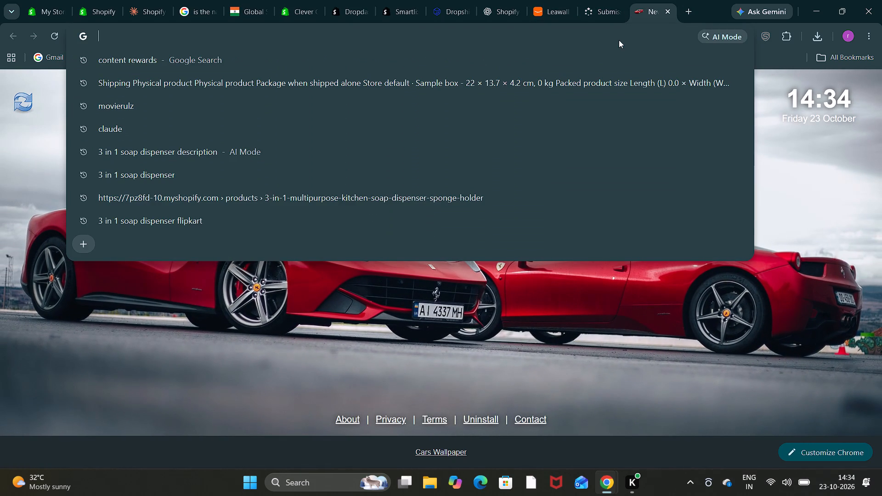
pyautogui.write('user eten')
pyautogui.press('BackSpace')
pyautogui.press('BackSpace')
pyautogui.press('BackSpace')
pyautogui.press('BackSpace')
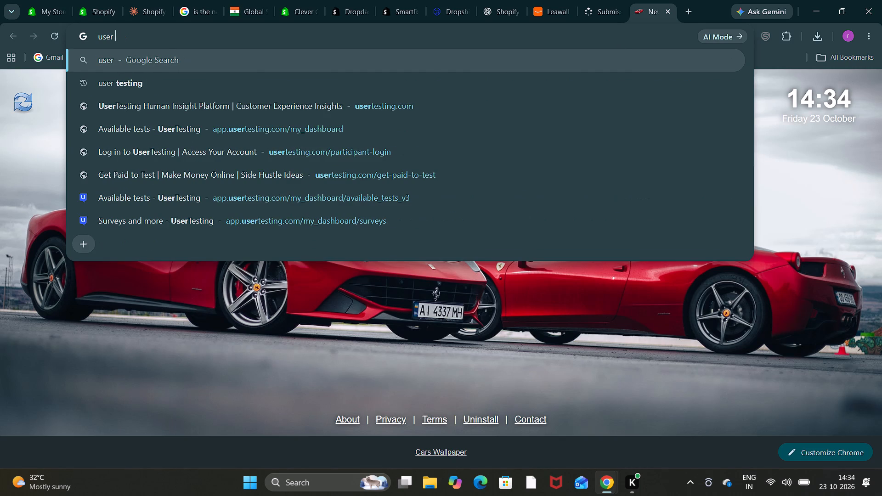
pyautogui.write('test')
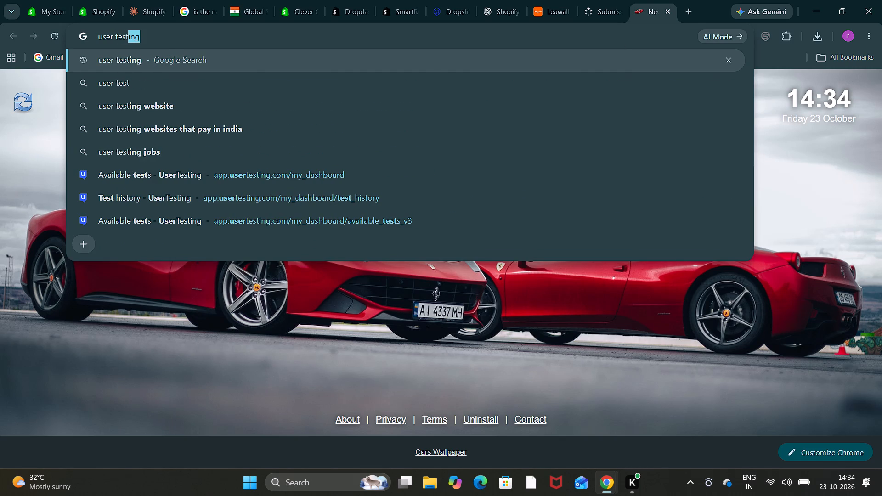
pyautogui.press('Return')
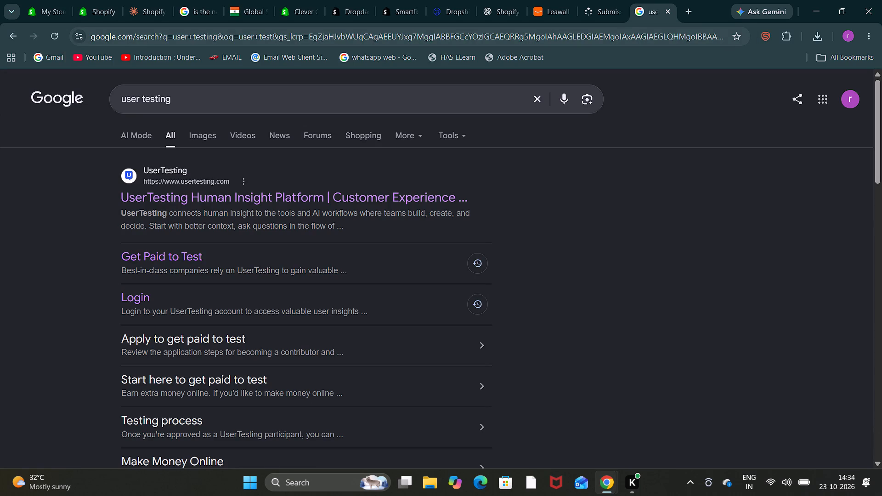
pyautogui.moveTo(619, 40); pyautogui.dragTo(578, 166)
pyautogui.click(578, 166)
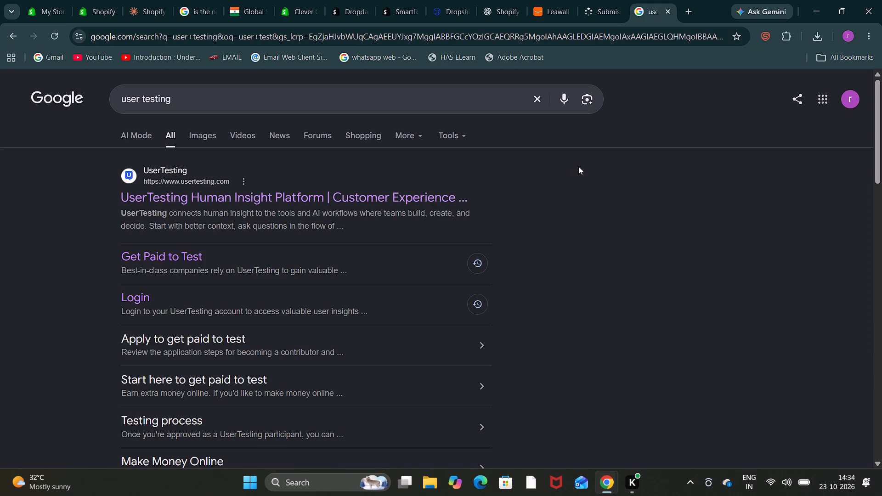
# Open the UserTesting website, switch to its Get Paid to Test section and go to the participant sign-in.
pyautogui.click(399, 196)
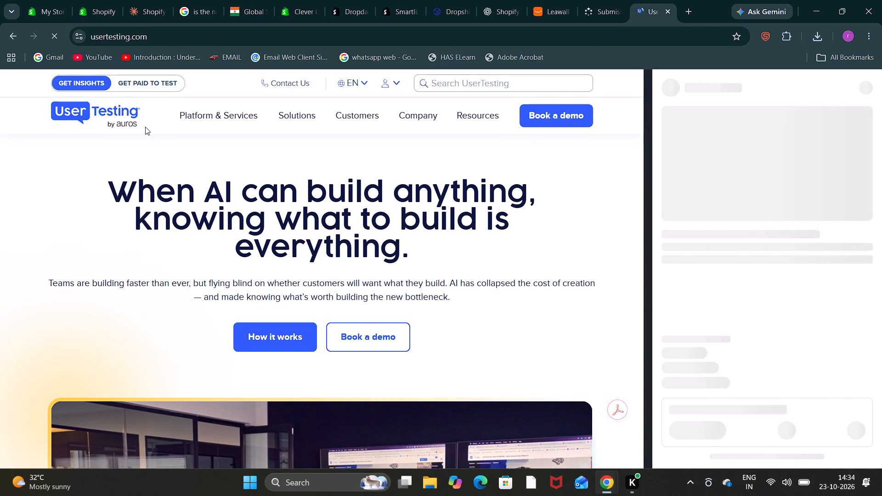
pyautogui.click(143, 83)
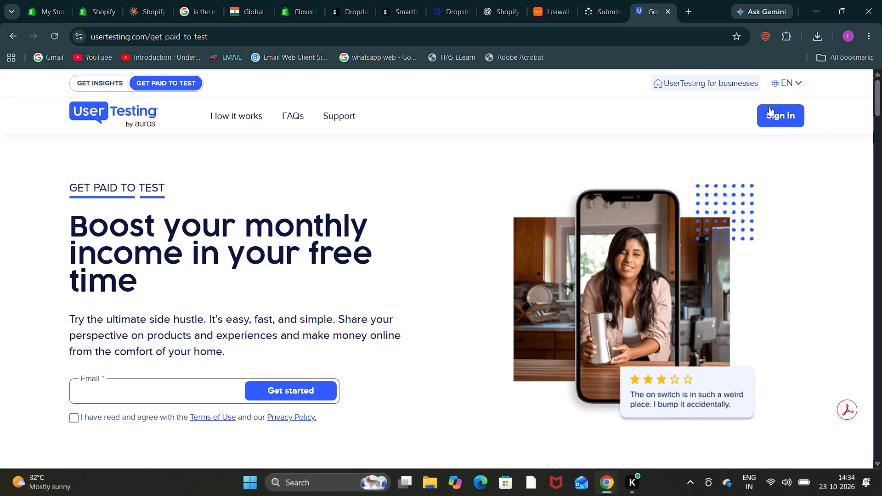
pyautogui.click(786, 117)
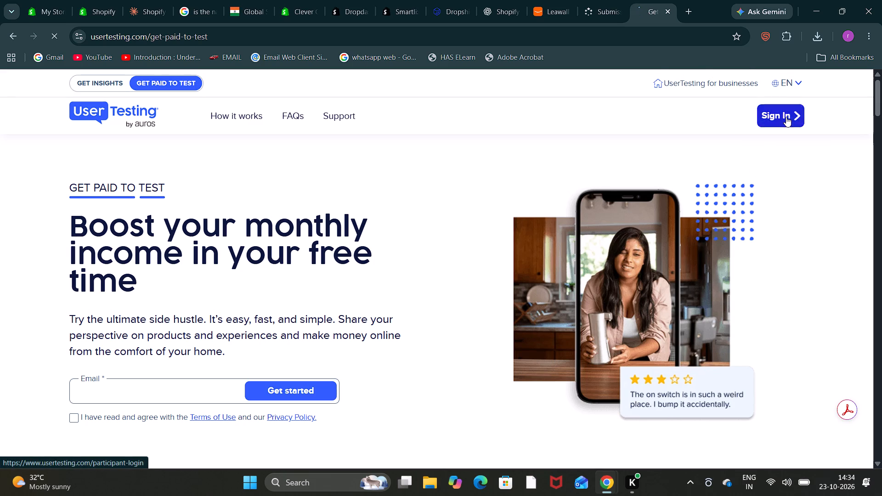